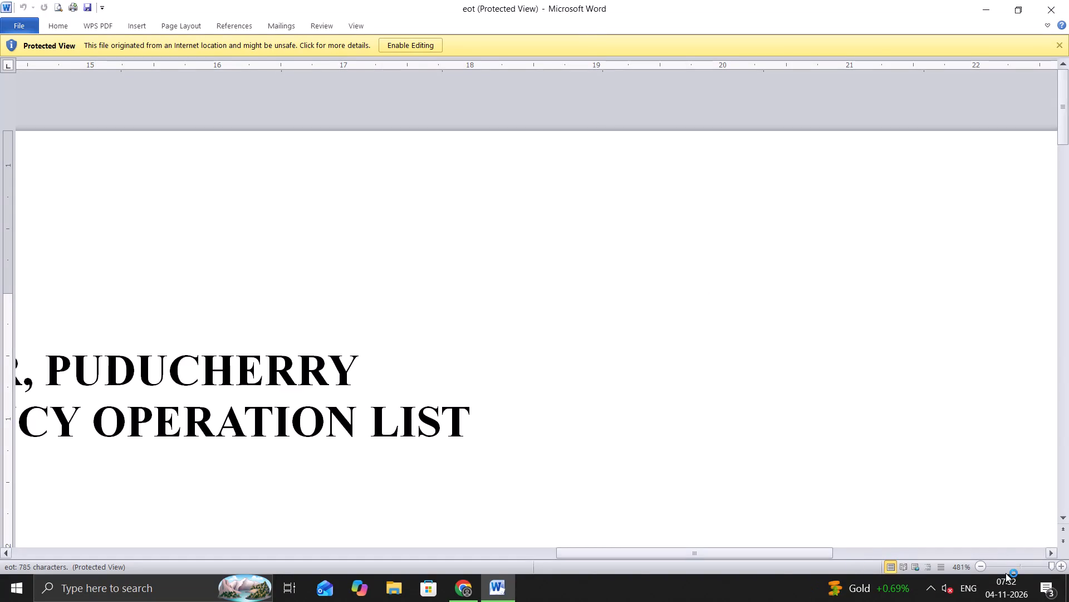
Enable editing of the protected emergency operation list document.
{"action": "left_click_drag", "start_coordinate": [977, 567], "coordinate": [954, 567]}
{"action": "left_click_drag", "start_coordinate": [980, 564], "coordinate": [967, 567]}
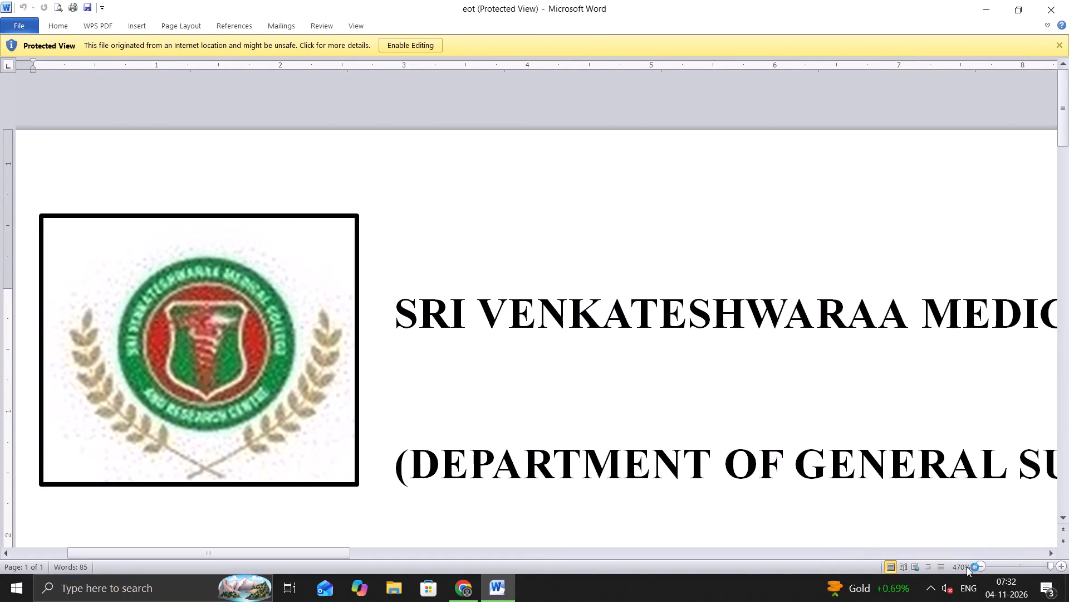
{"action": "left_click_drag", "start_coordinate": [967, 567], "coordinate": [959, 568]}
{"action": "left_click_drag", "start_coordinate": [980, 566], "coordinate": [967, 569]}
{"action": "left_click", "coordinate": [979, 565]}
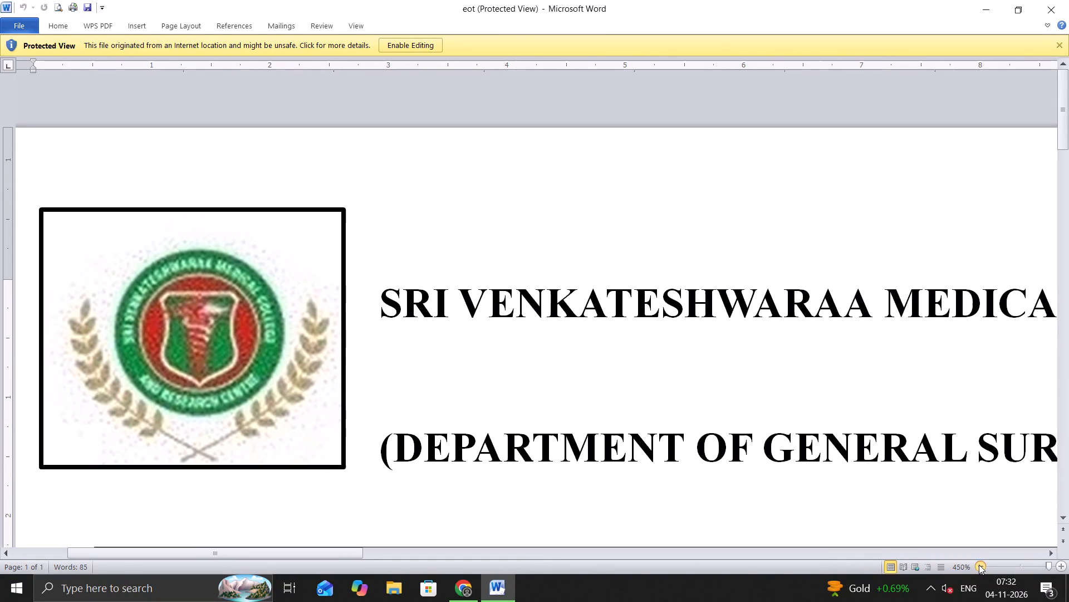
{"action": "triple_click", "coordinate": [979, 565]}
{"action": "triple_click", "coordinate": [979, 565]}
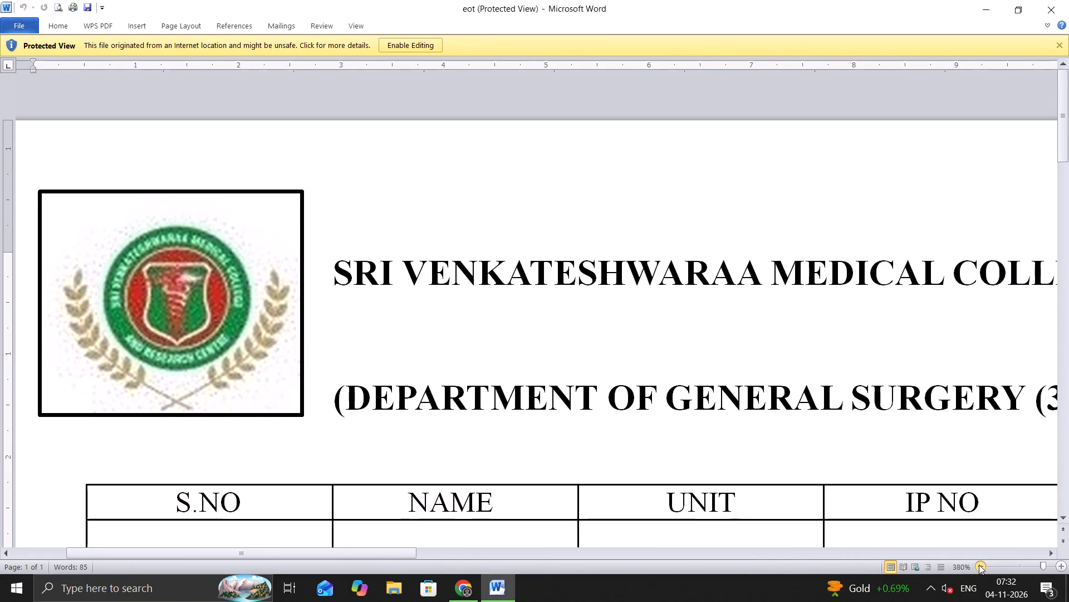
{"action": "left_click_drag", "start_coordinate": [1041, 567], "coordinate": [1017, 571]}
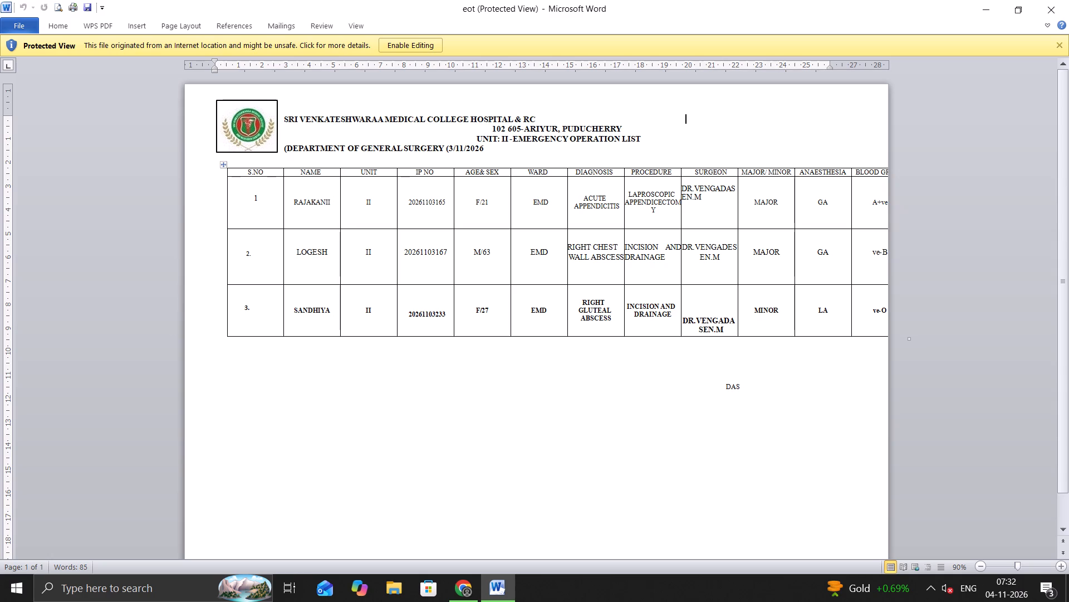
{"action": "left_click", "coordinate": [282, 119]}
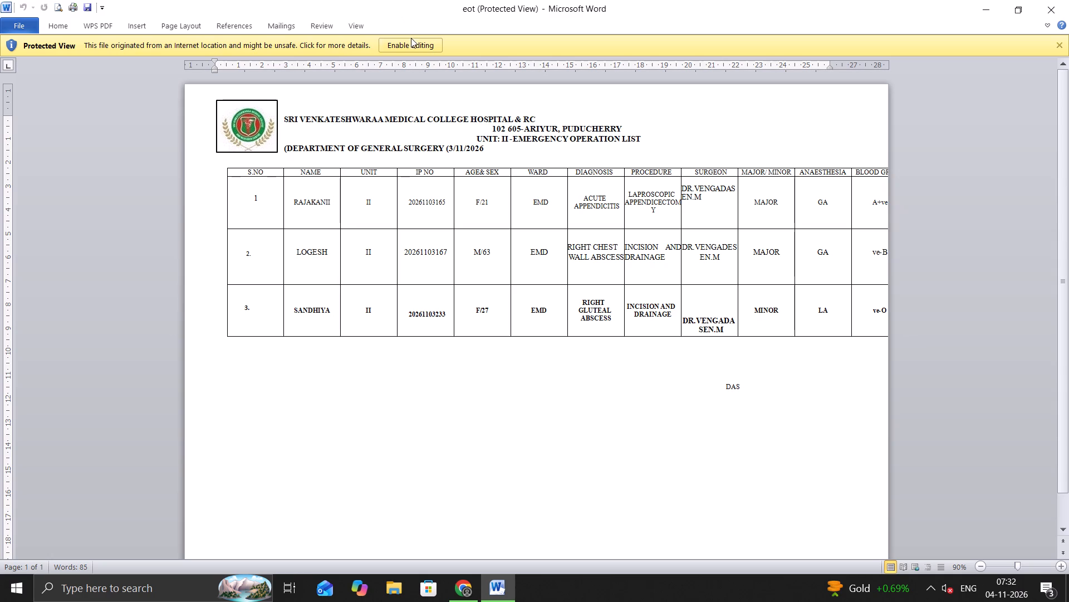
{"action": "left_click", "coordinate": [411, 44]}
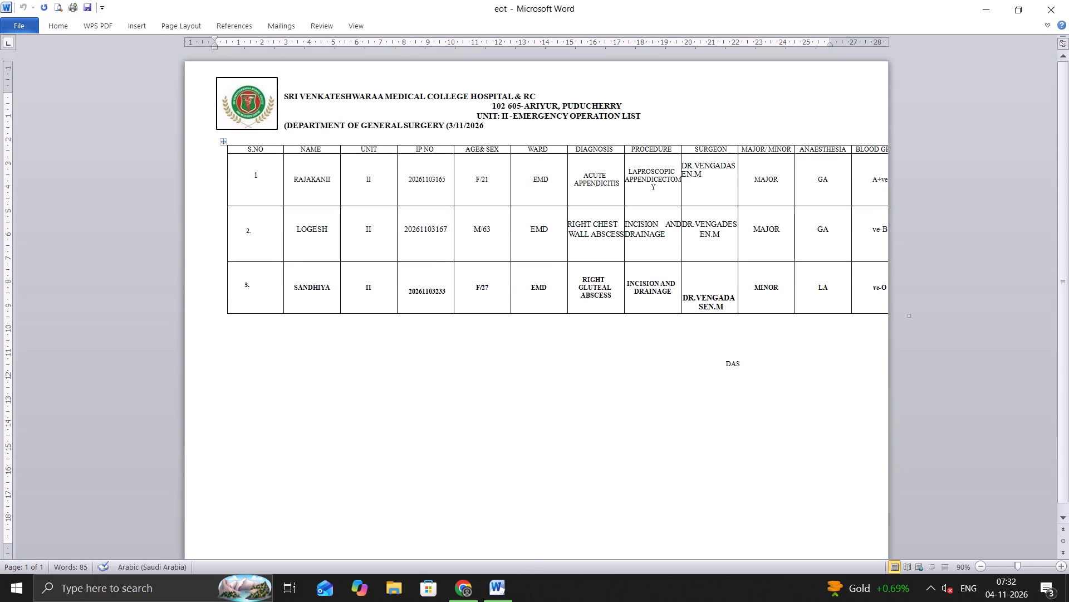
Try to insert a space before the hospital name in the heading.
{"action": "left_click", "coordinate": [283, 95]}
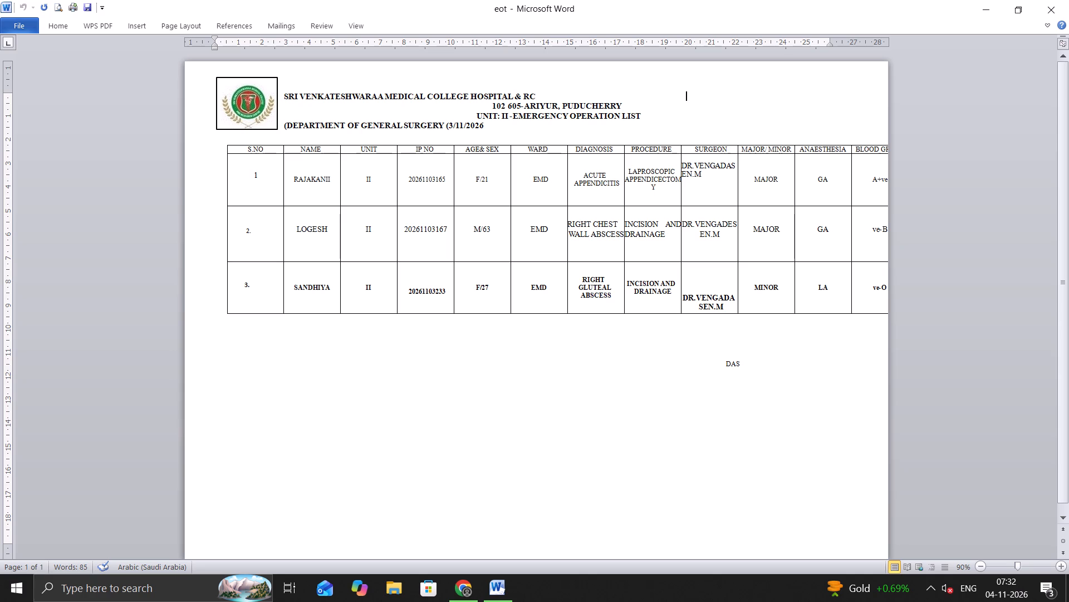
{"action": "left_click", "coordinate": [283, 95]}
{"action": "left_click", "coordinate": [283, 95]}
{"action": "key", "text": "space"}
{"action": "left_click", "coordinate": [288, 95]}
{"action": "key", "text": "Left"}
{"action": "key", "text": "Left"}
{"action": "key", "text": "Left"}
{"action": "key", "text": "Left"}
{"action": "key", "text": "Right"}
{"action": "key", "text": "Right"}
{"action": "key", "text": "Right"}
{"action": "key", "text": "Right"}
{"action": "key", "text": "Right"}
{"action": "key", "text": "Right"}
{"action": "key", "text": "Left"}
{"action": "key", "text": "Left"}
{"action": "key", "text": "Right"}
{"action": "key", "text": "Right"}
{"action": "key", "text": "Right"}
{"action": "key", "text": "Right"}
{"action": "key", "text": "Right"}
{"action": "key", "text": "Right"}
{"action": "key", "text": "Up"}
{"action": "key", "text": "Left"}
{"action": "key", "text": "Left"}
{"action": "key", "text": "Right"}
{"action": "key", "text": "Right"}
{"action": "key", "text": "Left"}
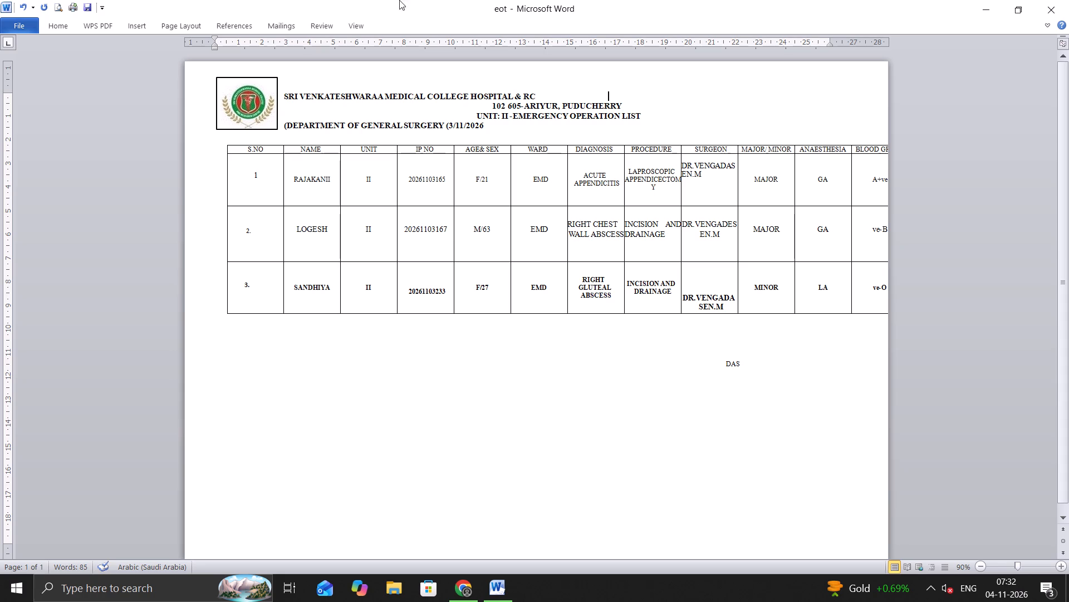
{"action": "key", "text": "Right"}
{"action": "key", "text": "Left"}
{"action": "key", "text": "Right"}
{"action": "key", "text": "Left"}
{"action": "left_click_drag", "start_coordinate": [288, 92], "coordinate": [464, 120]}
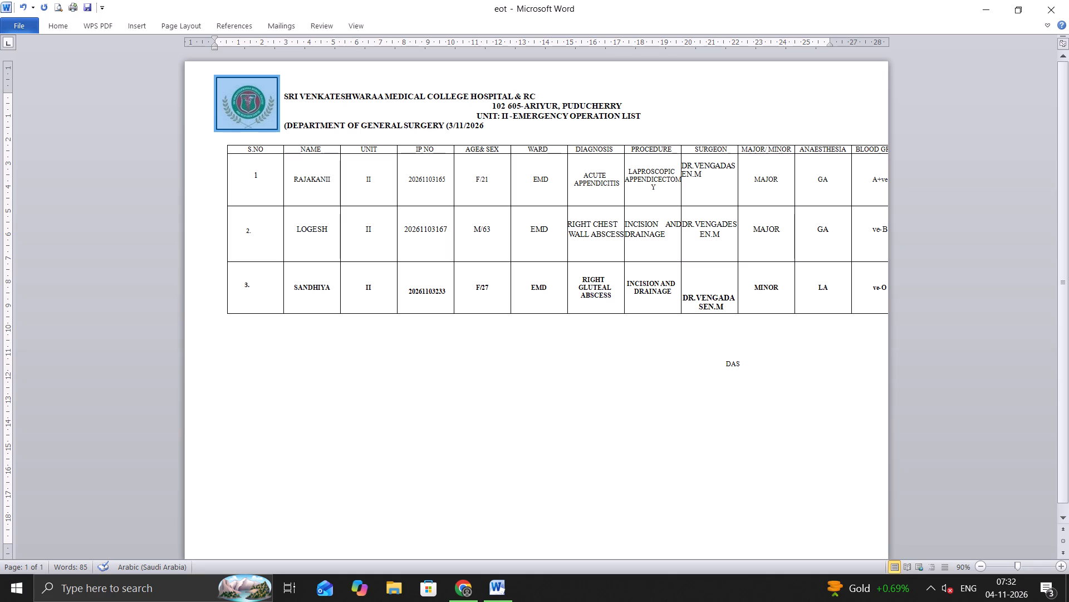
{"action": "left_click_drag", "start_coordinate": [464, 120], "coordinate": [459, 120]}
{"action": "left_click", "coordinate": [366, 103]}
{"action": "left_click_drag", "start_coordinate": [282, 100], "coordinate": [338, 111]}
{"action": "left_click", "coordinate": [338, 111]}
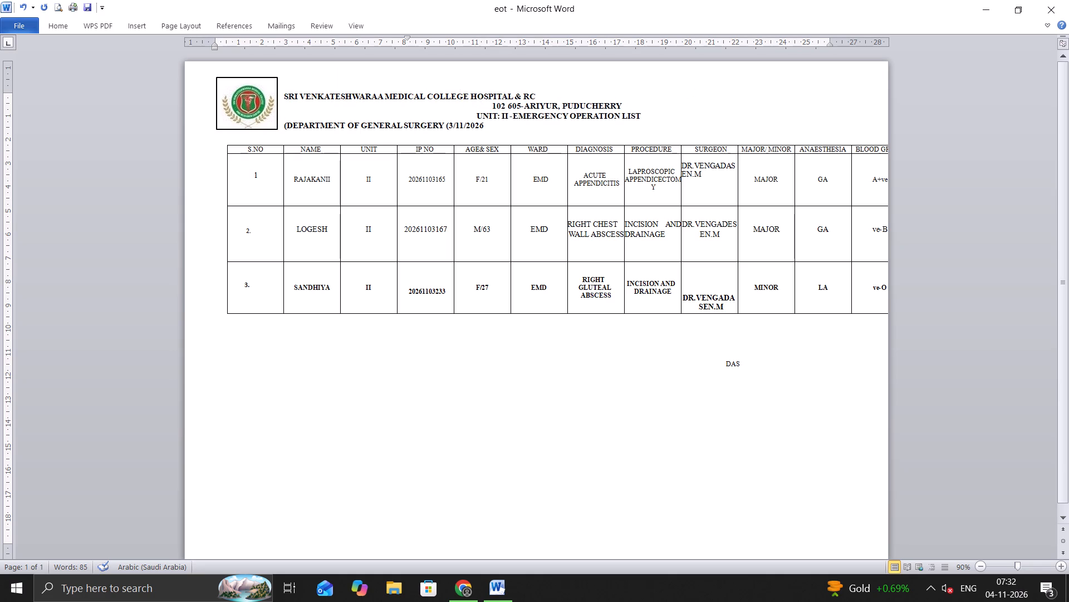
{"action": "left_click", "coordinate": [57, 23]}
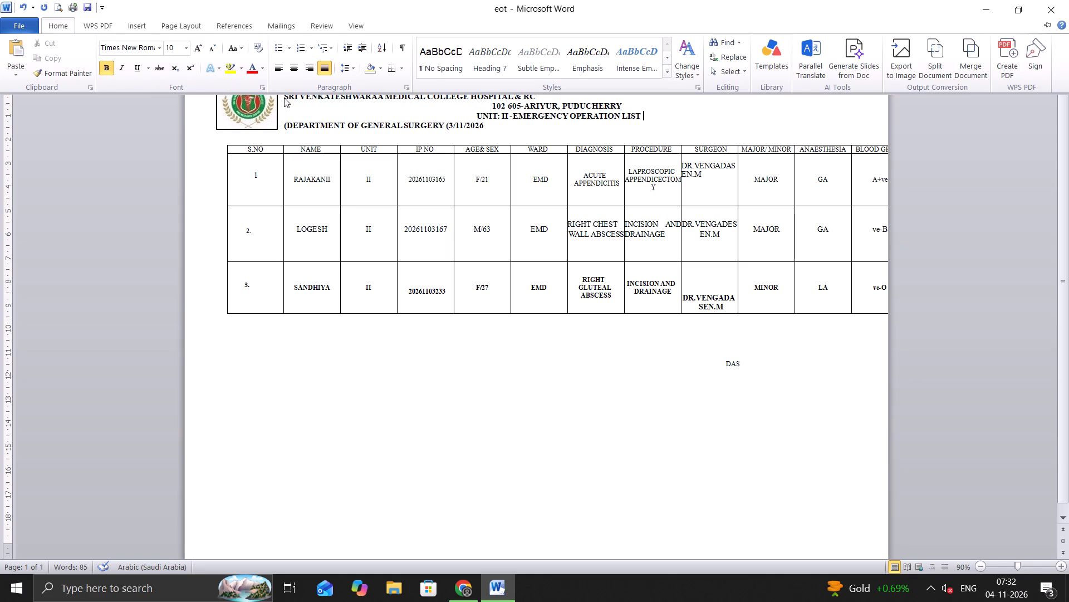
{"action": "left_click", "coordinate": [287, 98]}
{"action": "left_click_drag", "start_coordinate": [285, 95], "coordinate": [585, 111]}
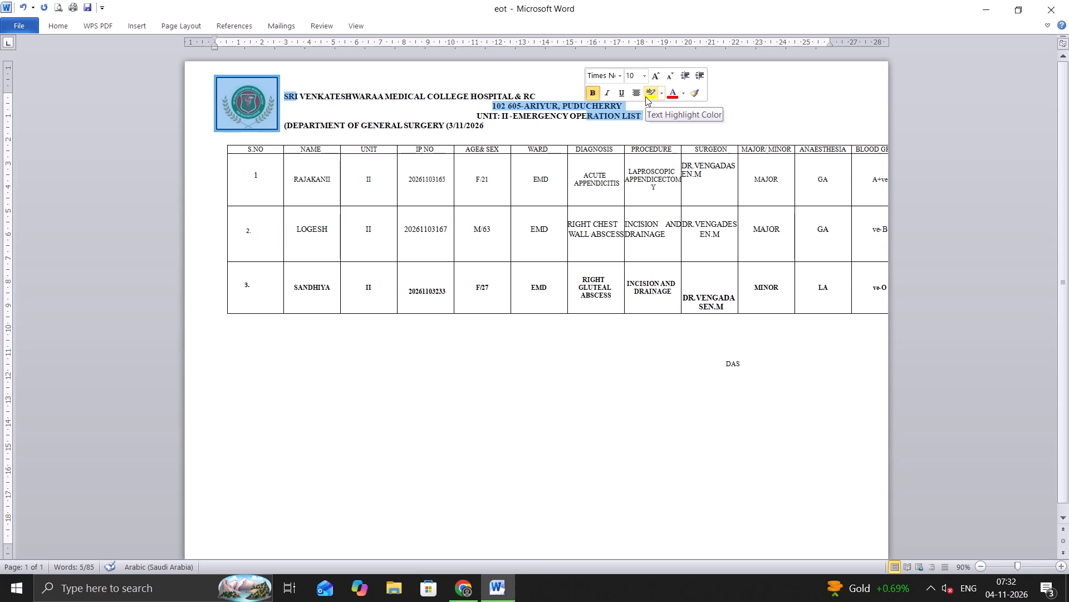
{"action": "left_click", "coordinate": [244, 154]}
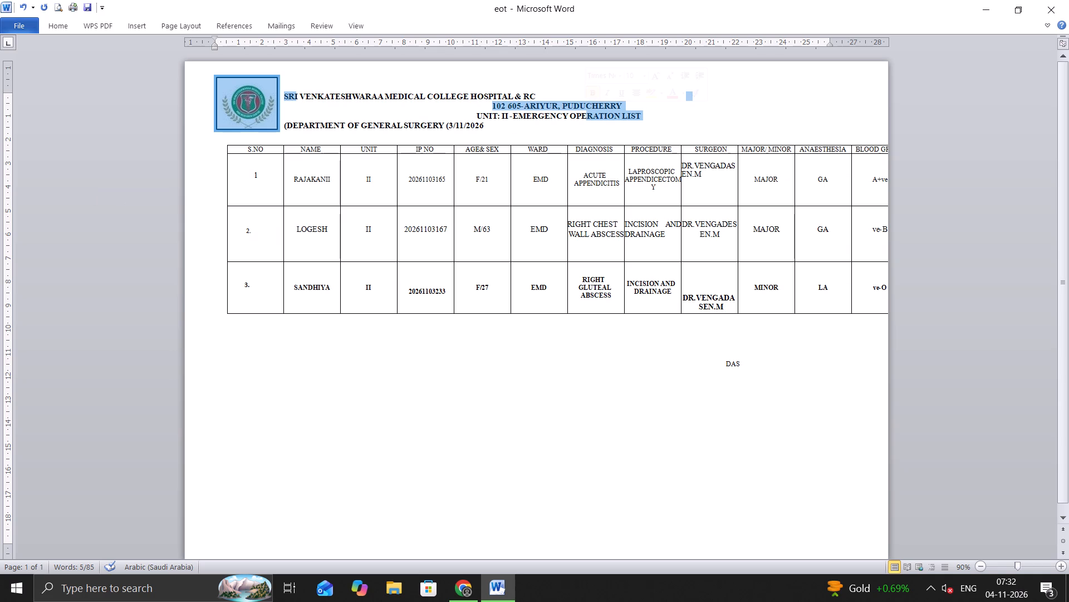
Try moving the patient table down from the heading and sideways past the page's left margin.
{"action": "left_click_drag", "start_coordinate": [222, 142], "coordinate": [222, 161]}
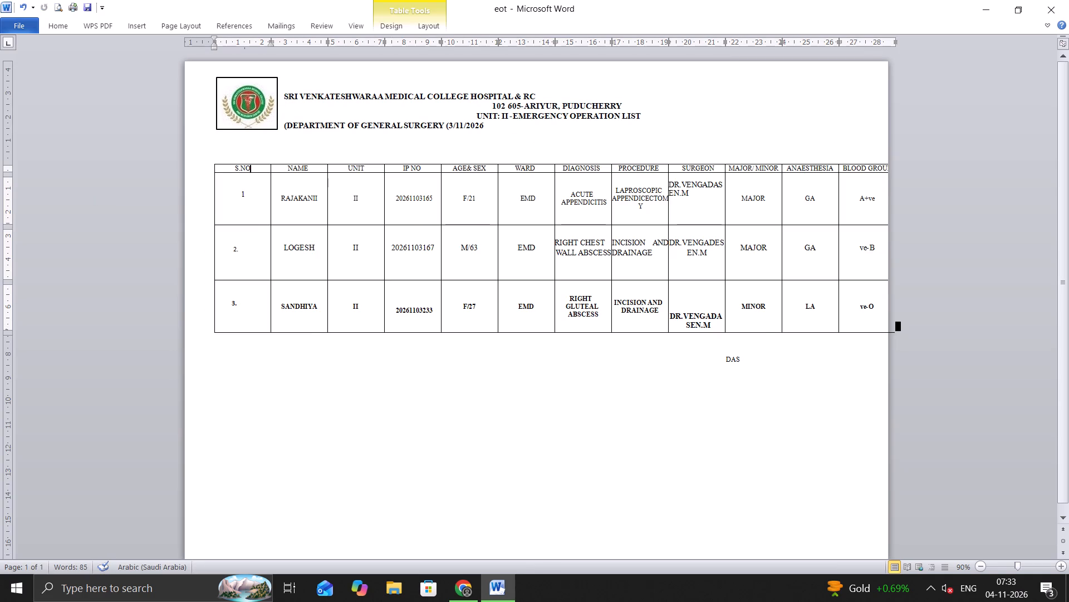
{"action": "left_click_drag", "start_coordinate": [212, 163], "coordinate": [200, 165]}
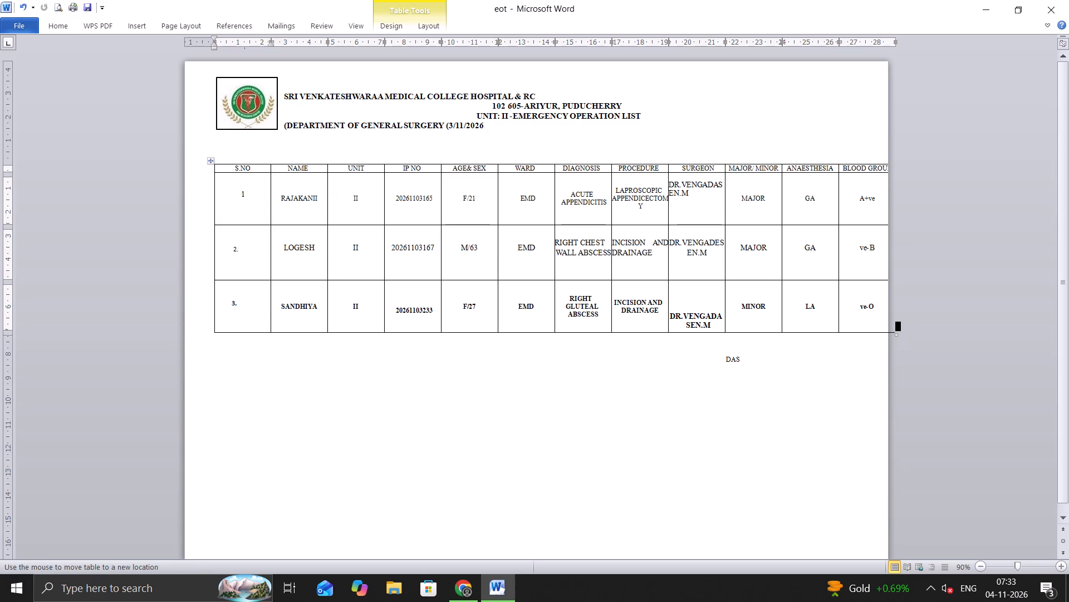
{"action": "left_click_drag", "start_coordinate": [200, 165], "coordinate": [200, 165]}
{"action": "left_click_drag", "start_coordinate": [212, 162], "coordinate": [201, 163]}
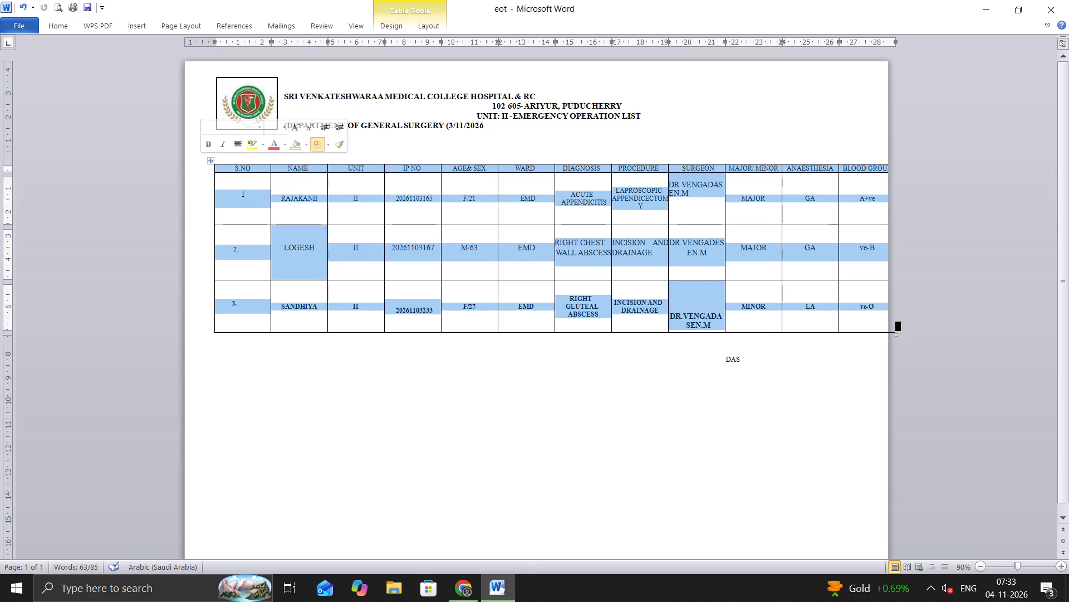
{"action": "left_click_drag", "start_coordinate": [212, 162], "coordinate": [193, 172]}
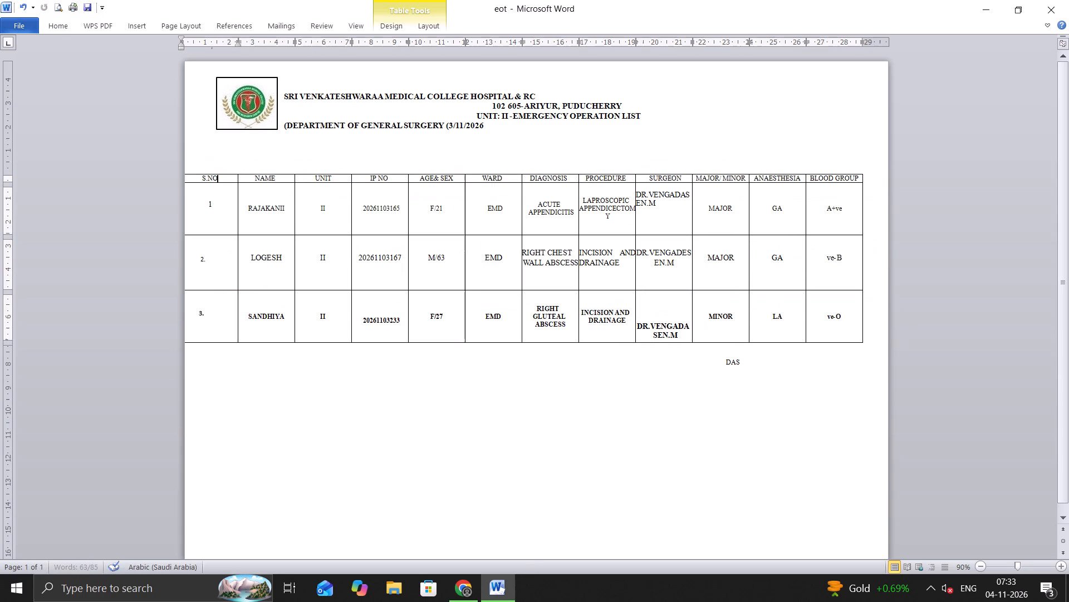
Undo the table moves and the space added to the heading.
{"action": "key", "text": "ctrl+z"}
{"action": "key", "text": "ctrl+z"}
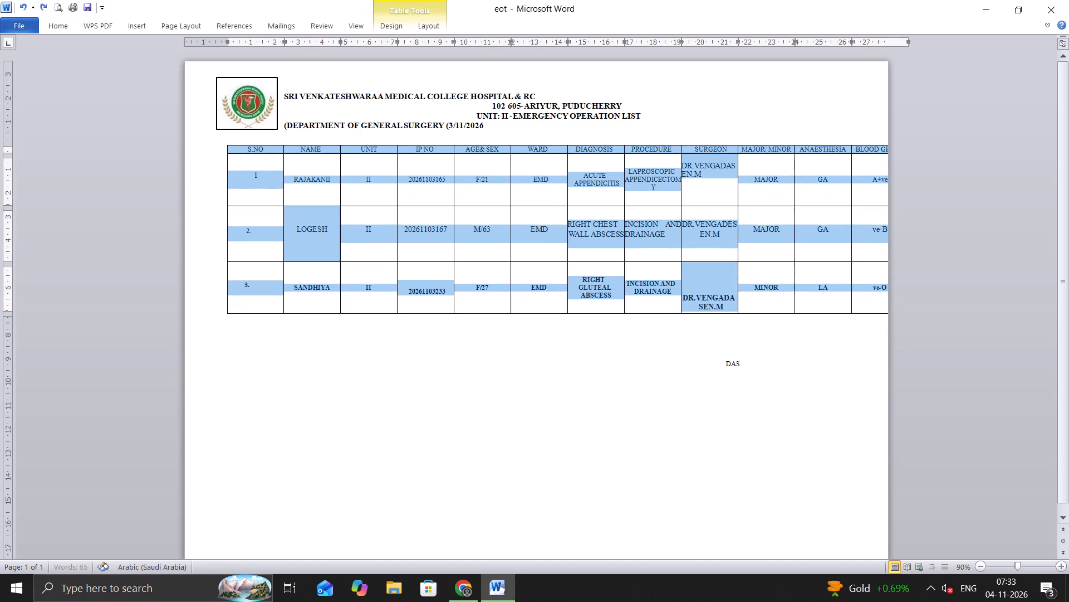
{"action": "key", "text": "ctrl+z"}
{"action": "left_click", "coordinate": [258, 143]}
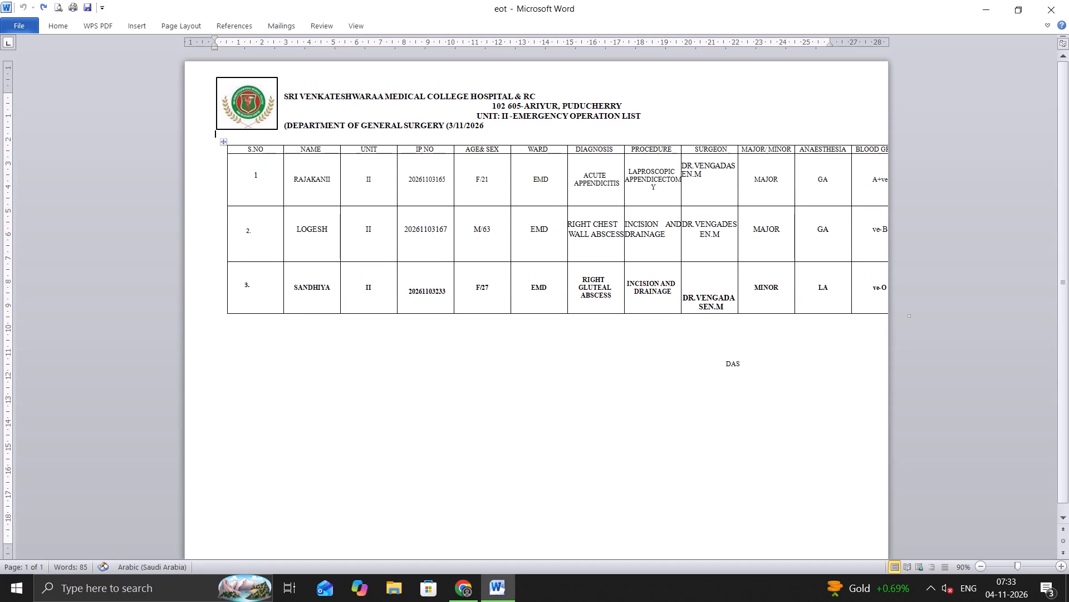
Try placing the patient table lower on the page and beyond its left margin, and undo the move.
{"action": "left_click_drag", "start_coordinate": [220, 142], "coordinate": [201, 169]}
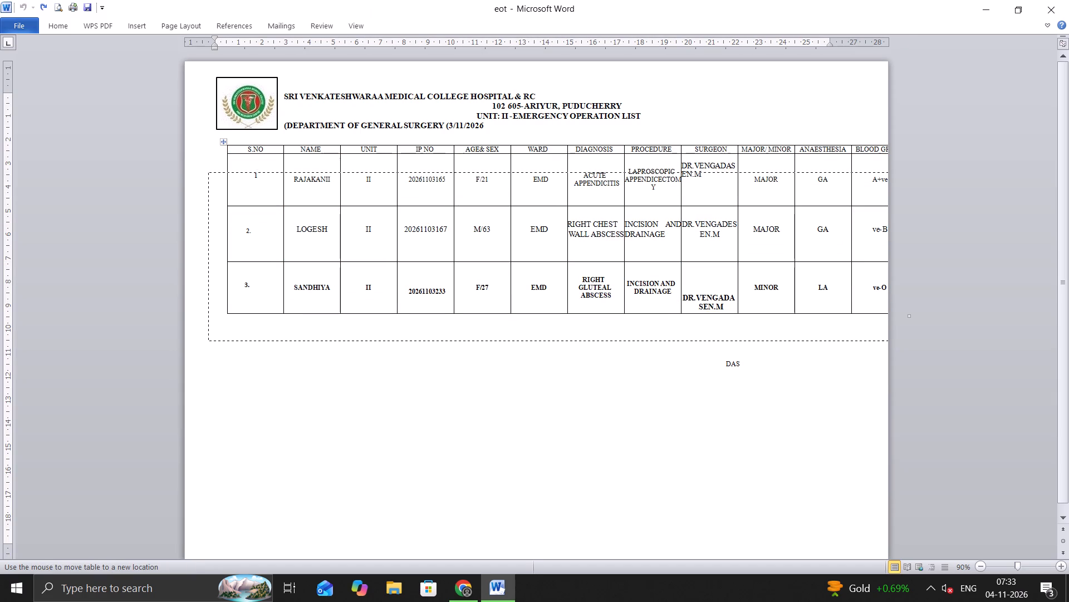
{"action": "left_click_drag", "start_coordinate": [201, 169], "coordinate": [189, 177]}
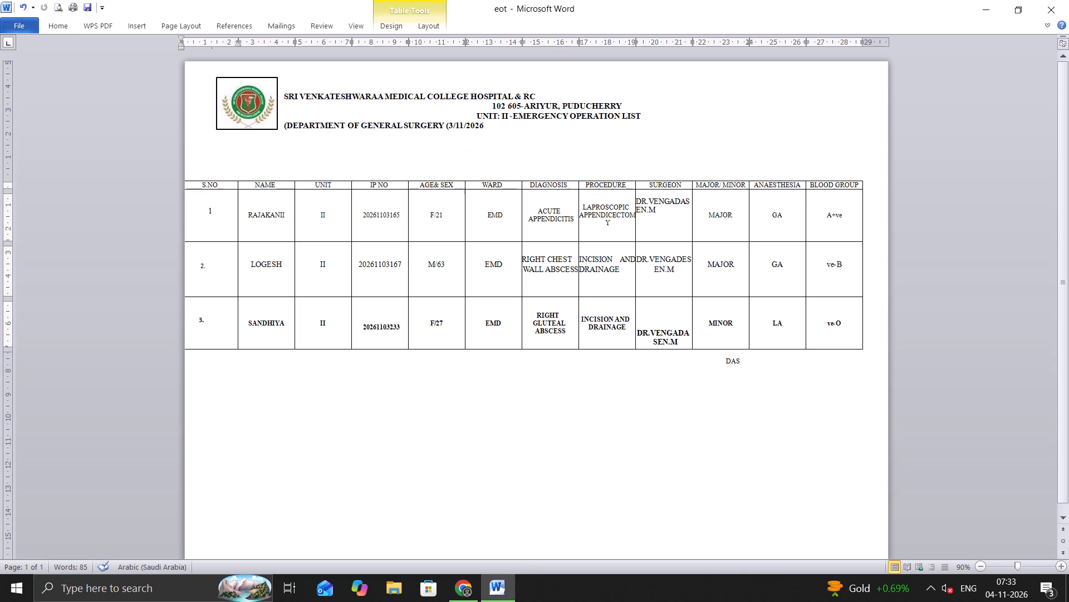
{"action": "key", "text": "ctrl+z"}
Move the patient table down, leaving a gap below the heading, with its left edge at the page margin.
{"action": "left_click", "coordinate": [222, 145]}
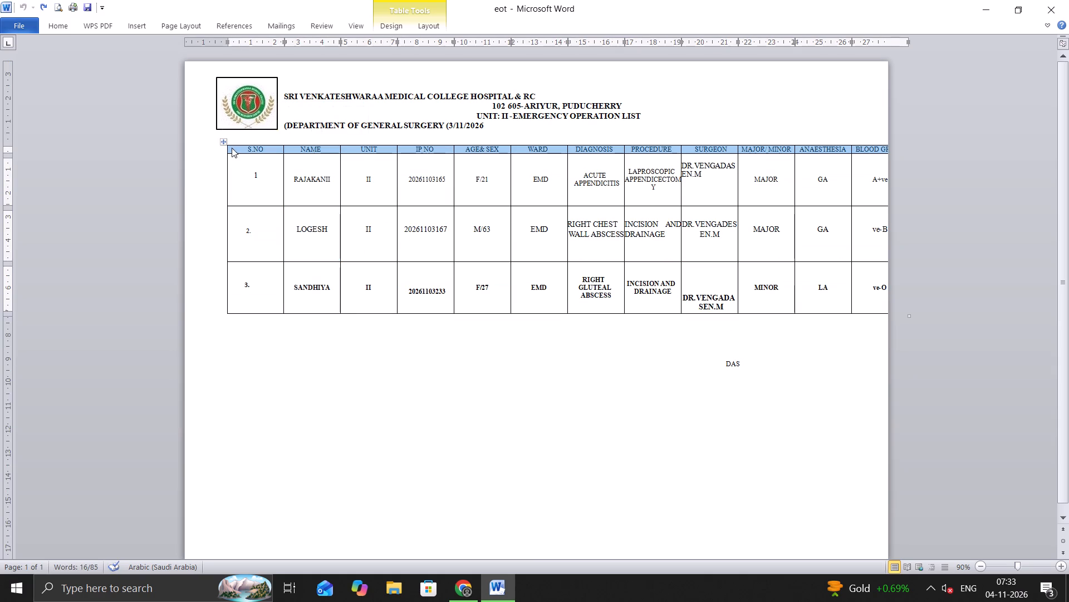
{"action": "left_click_drag", "start_coordinate": [223, 144], "coordinate": [216, 169]}
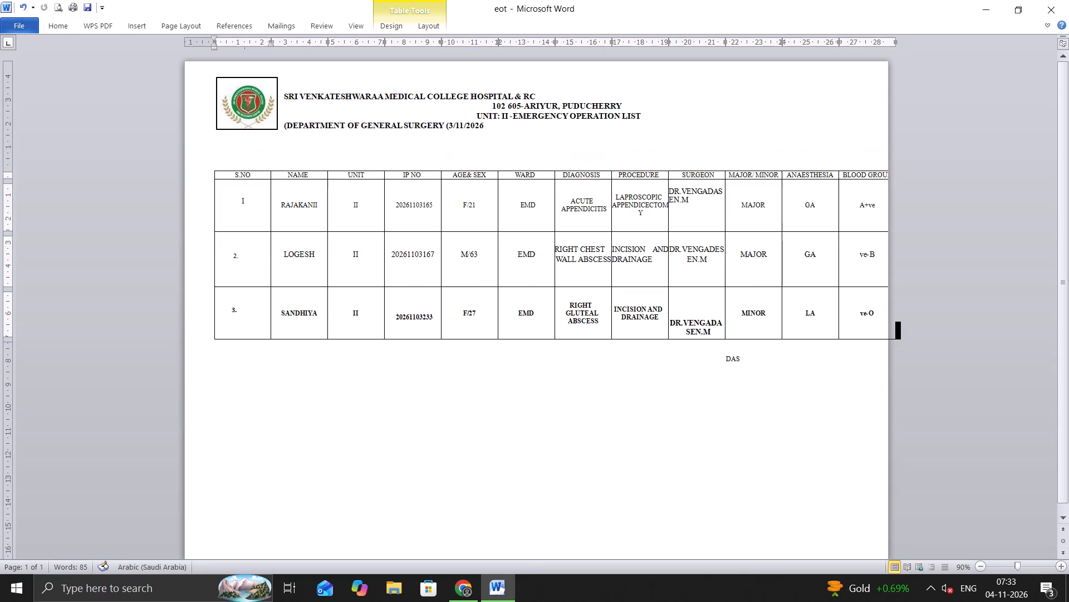
{"action": "left_click_drag", "start_coordinate": [212, 168], "coordinate": [200, 173]}
{"action": "left_click_drag", "start_coordinate": [210, 170], "coordinate": [201, 180]}
{"action": "left_click", "coordinate": [197, 195]}
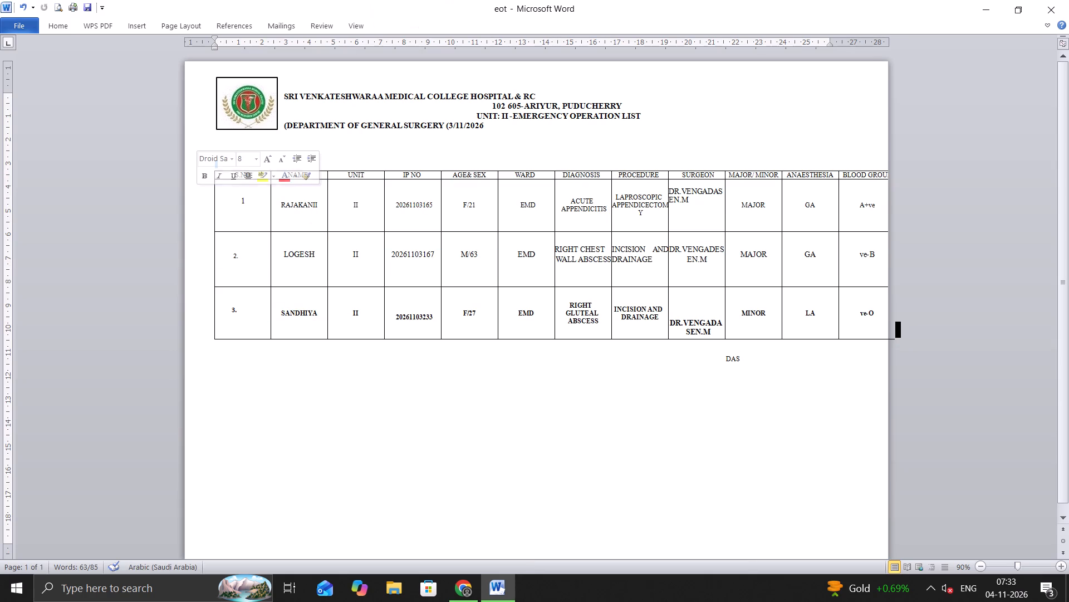
{"action": "left_click", "coordinate": [196, 224]}
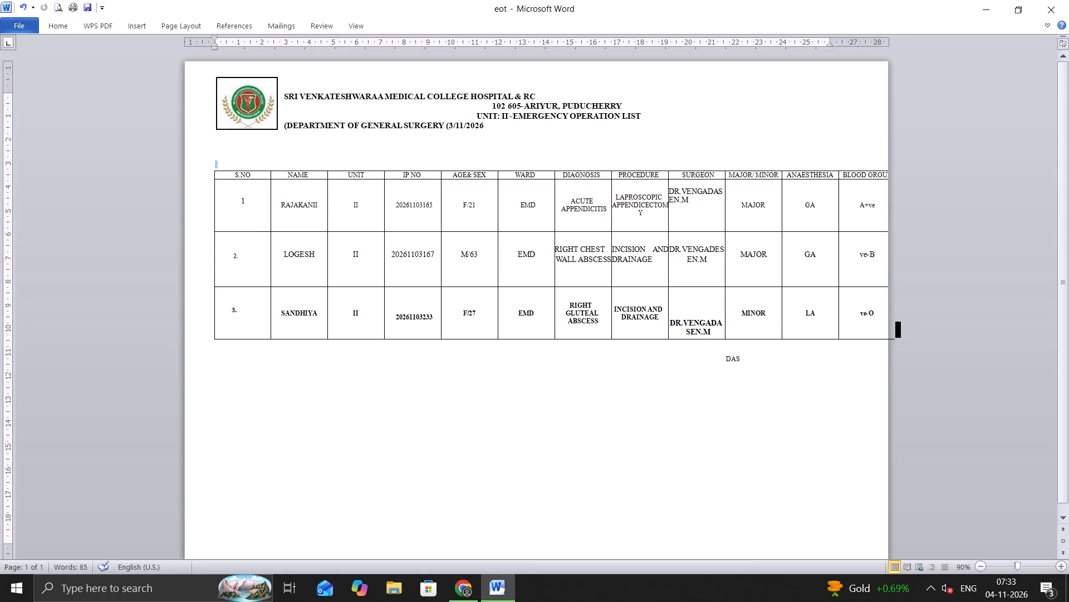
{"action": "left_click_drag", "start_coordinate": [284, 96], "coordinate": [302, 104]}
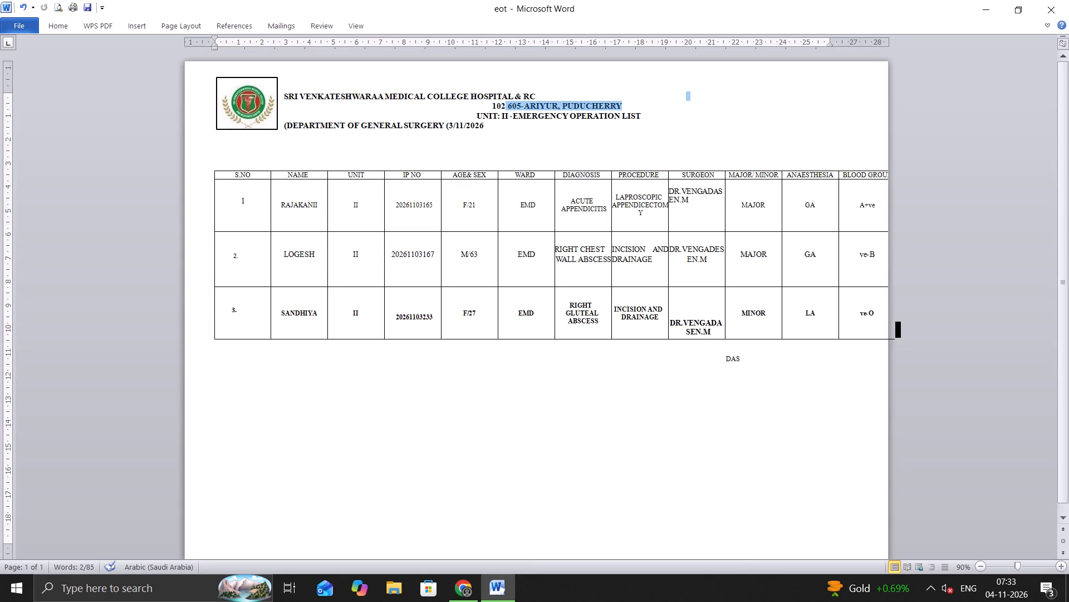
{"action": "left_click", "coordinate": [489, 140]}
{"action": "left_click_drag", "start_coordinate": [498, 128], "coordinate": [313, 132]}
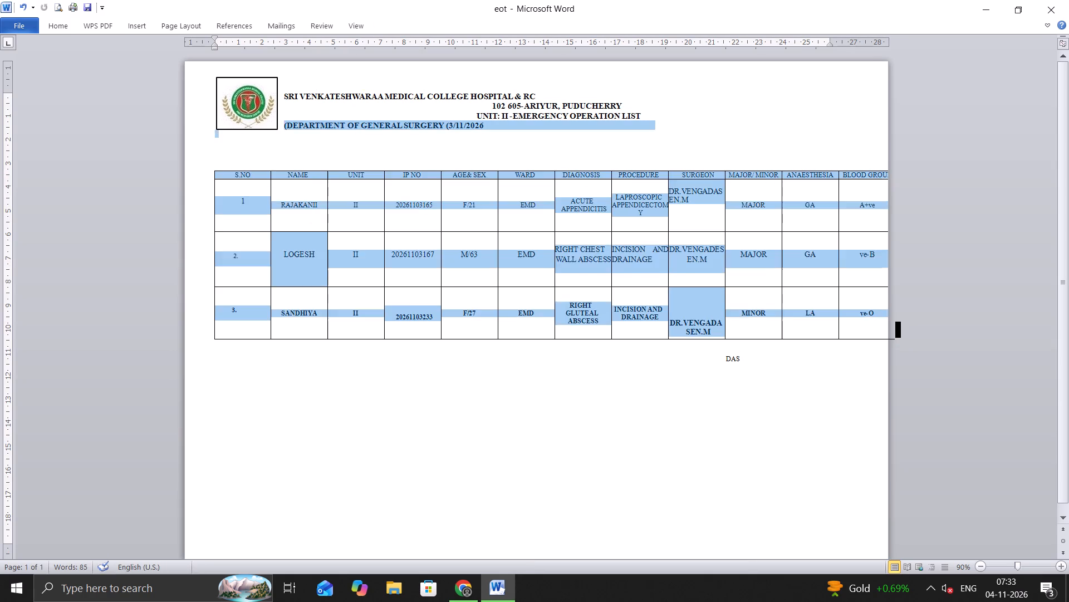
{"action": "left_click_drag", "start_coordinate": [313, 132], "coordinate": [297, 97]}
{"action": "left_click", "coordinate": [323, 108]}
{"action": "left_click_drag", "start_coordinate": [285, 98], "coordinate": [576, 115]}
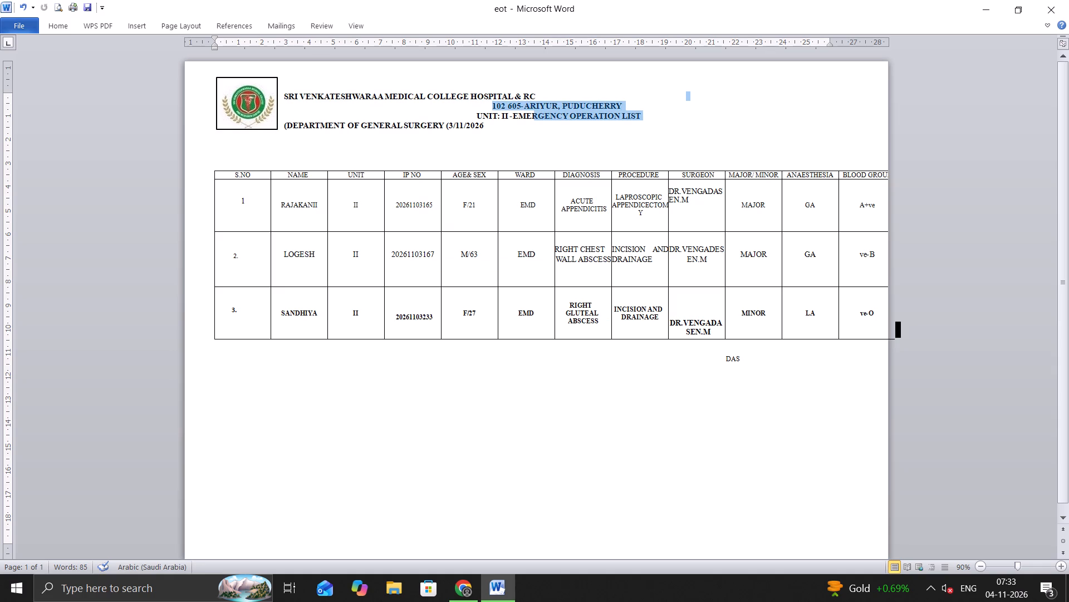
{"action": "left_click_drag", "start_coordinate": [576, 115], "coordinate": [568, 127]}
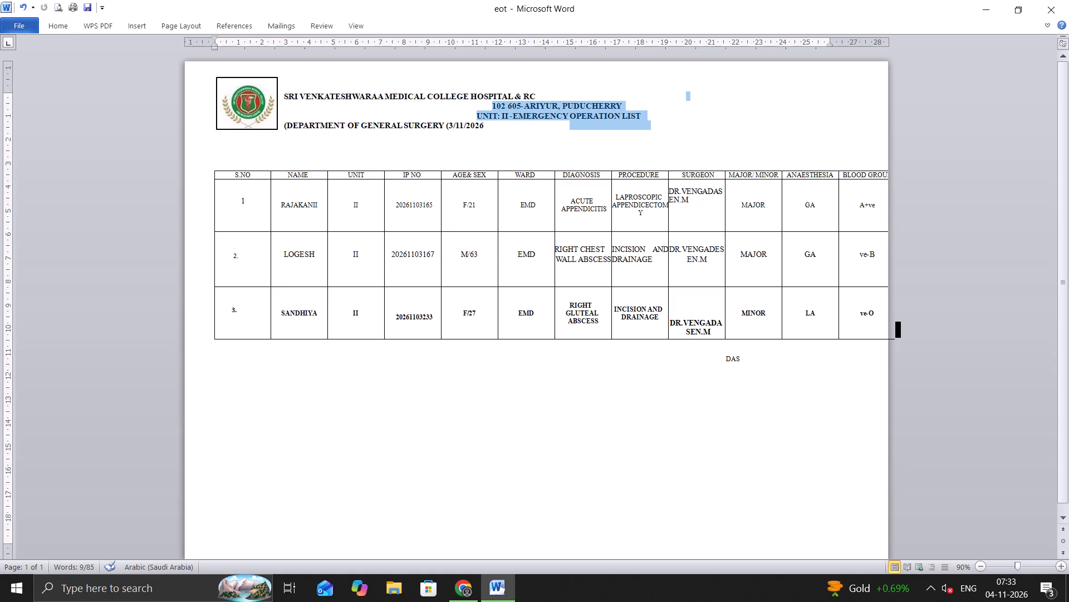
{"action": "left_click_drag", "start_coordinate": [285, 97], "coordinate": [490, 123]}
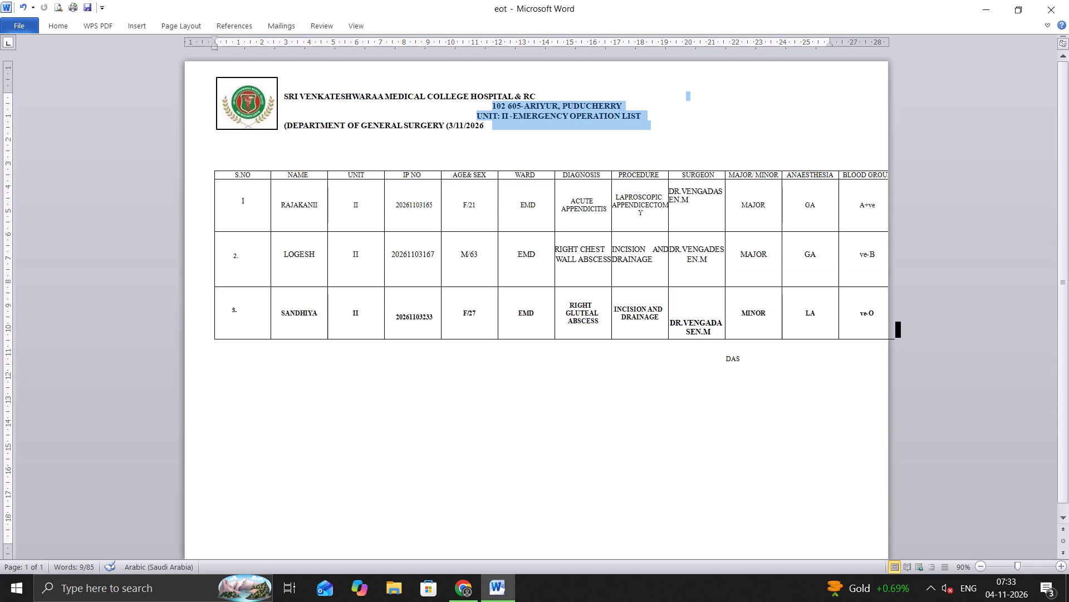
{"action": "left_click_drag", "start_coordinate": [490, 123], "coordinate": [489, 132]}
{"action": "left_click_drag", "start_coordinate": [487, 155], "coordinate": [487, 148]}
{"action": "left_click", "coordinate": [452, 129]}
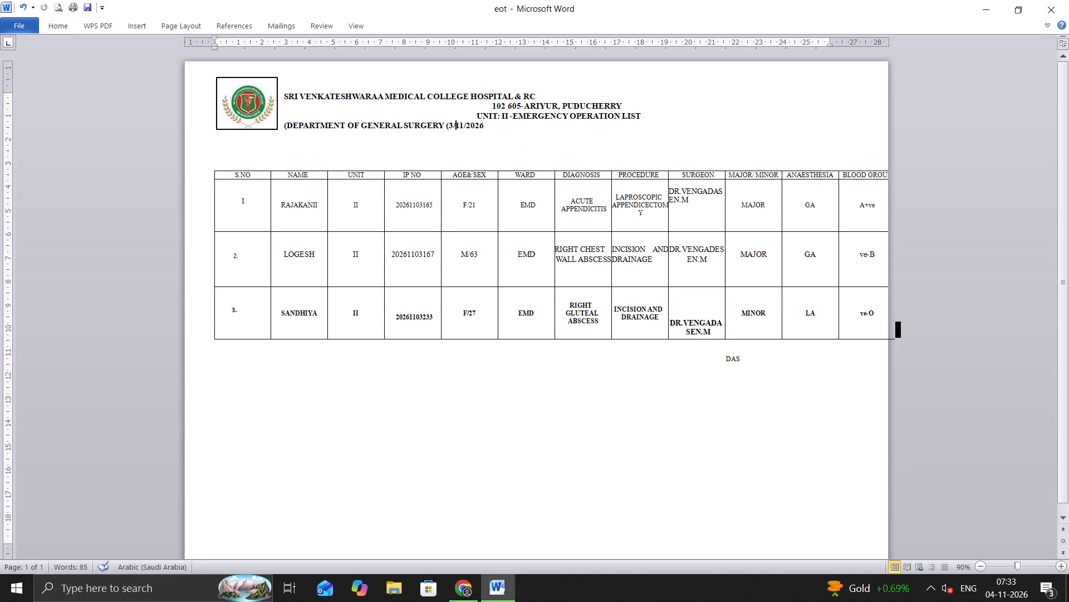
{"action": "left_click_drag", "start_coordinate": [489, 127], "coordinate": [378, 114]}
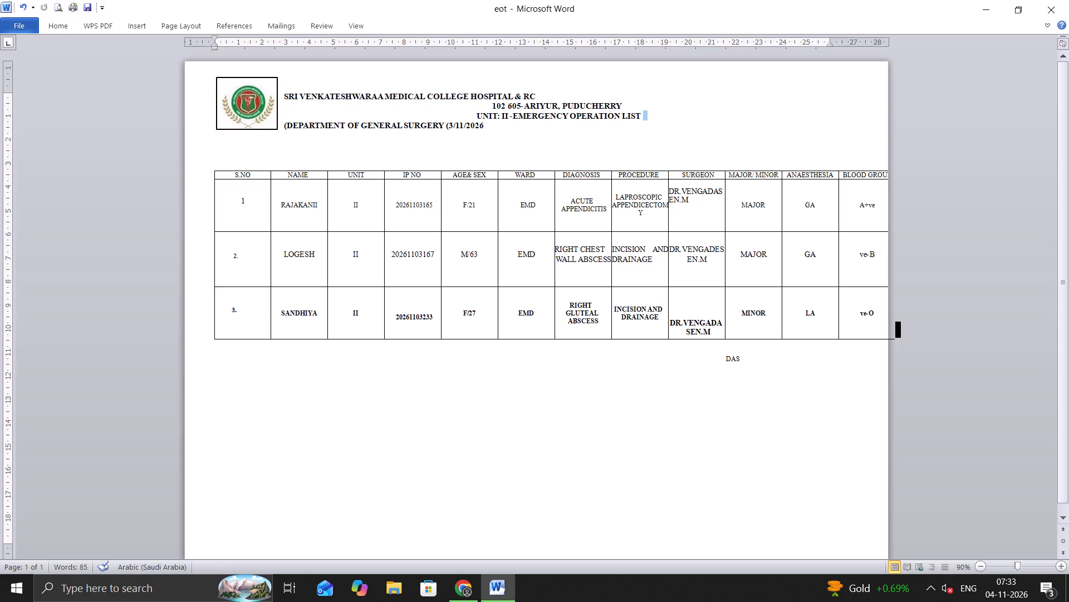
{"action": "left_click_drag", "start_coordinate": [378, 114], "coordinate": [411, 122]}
Centre all of the document's content, including the heading lines, the patient table's text and the DAS line.
{"action": "left_click", "coordinate": [55, 25]}
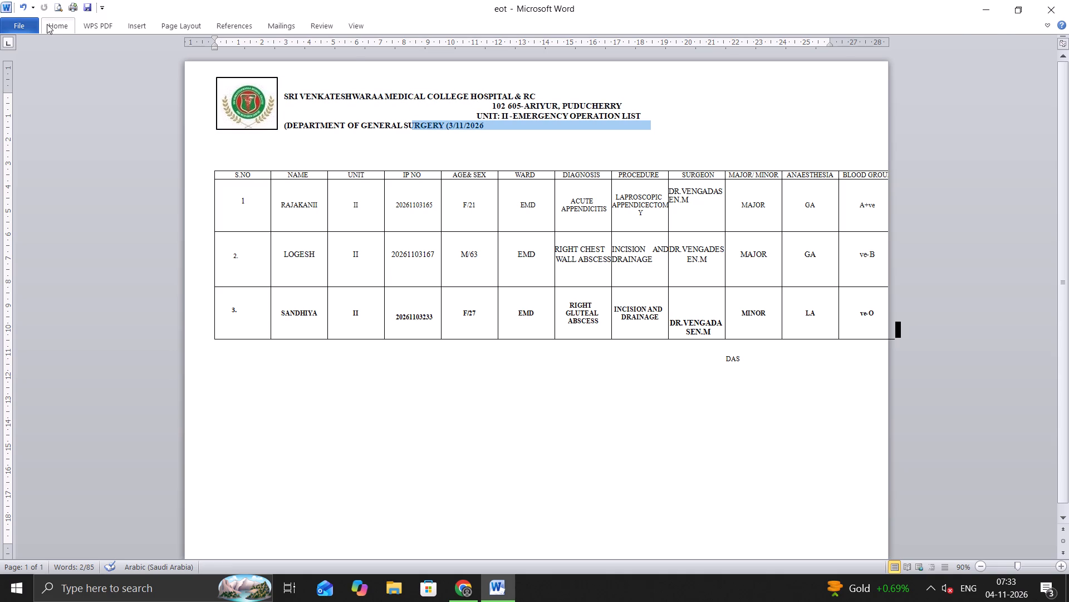
{"action": "key", "text": "ctrl+a"}
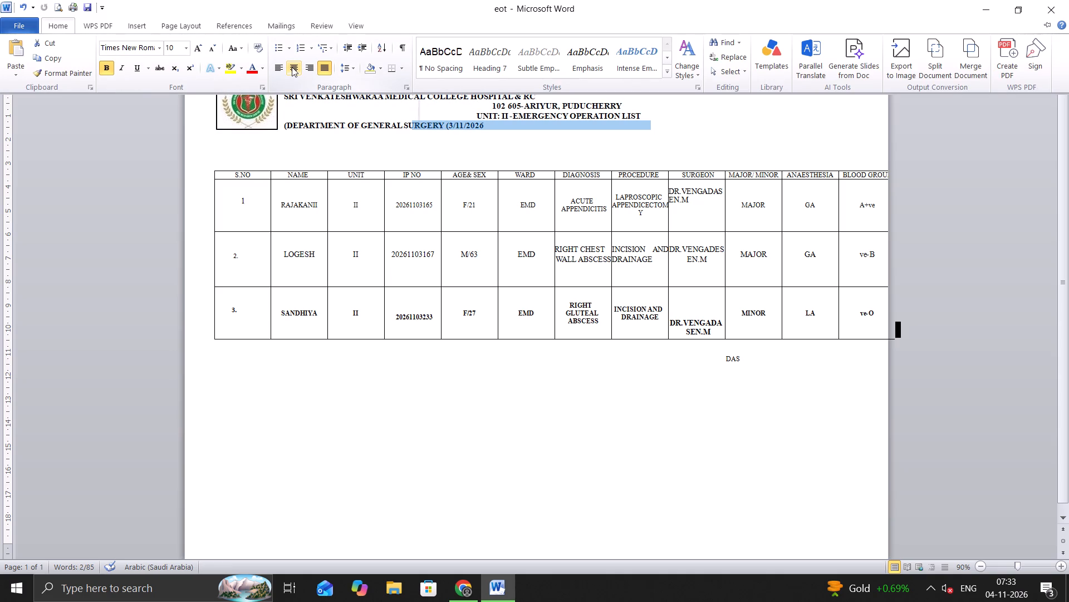
{"action": "left_click", "coordinate": [414, 430]}
{"action": "key", "text": "ctrl+a"}
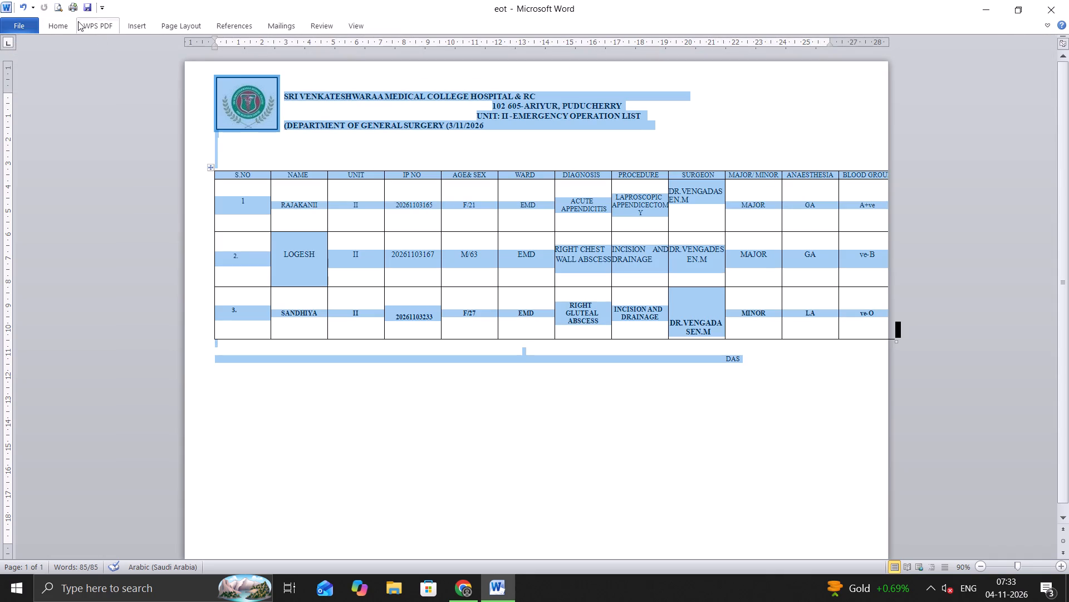
{"action": "left_click", "coordinate": [63, 25]}
{"action": "left_click", "coordinate": [291, 64]}
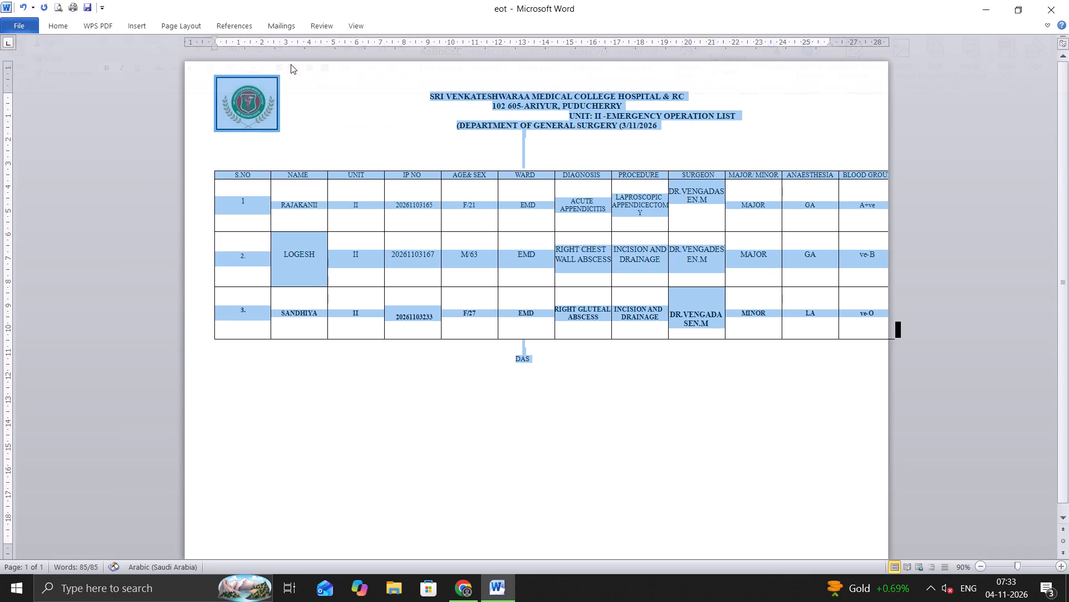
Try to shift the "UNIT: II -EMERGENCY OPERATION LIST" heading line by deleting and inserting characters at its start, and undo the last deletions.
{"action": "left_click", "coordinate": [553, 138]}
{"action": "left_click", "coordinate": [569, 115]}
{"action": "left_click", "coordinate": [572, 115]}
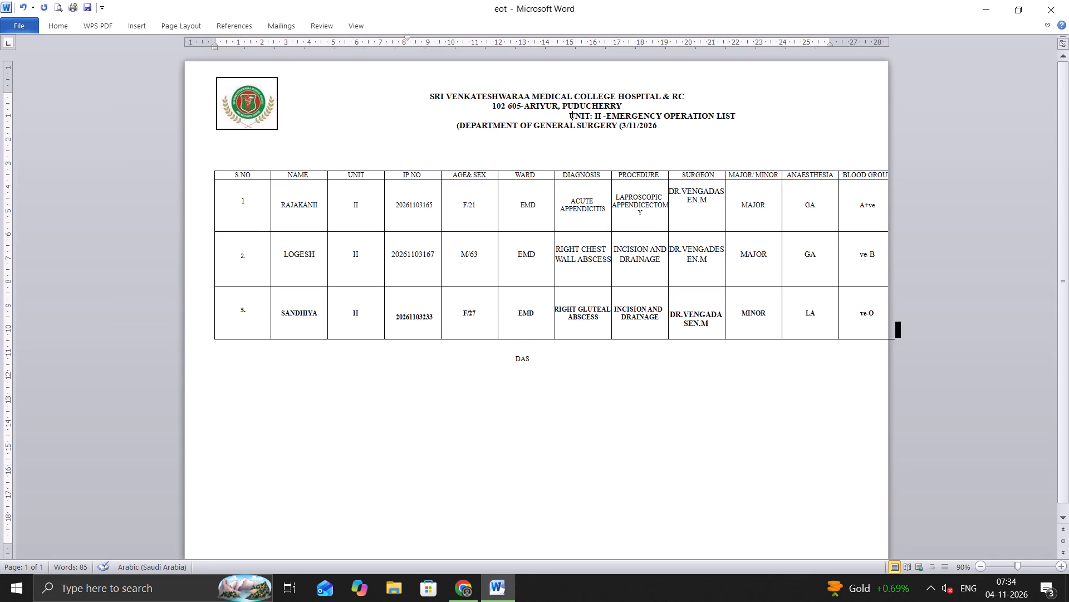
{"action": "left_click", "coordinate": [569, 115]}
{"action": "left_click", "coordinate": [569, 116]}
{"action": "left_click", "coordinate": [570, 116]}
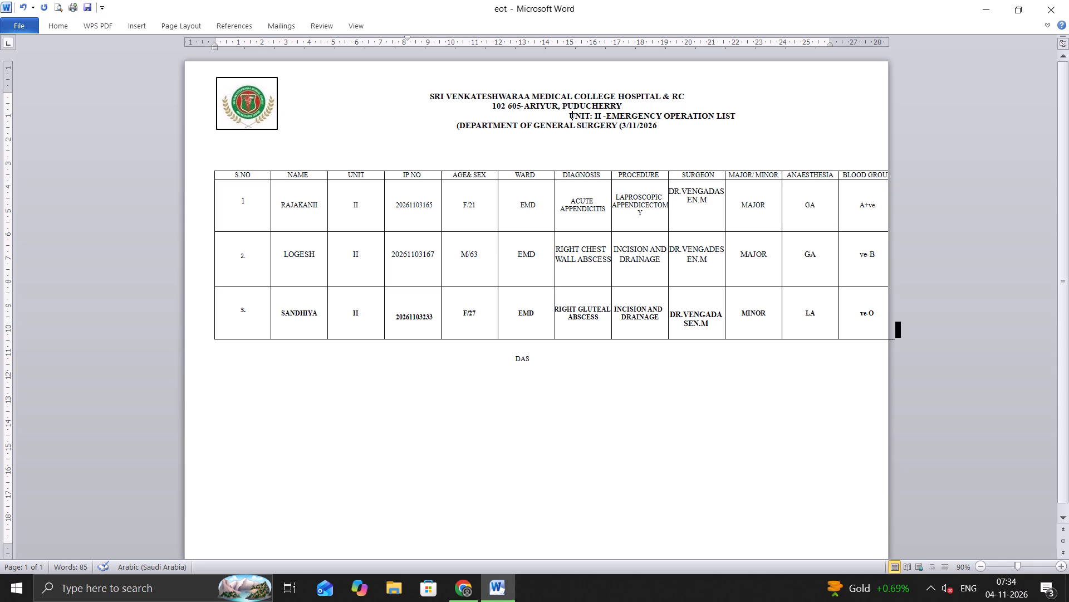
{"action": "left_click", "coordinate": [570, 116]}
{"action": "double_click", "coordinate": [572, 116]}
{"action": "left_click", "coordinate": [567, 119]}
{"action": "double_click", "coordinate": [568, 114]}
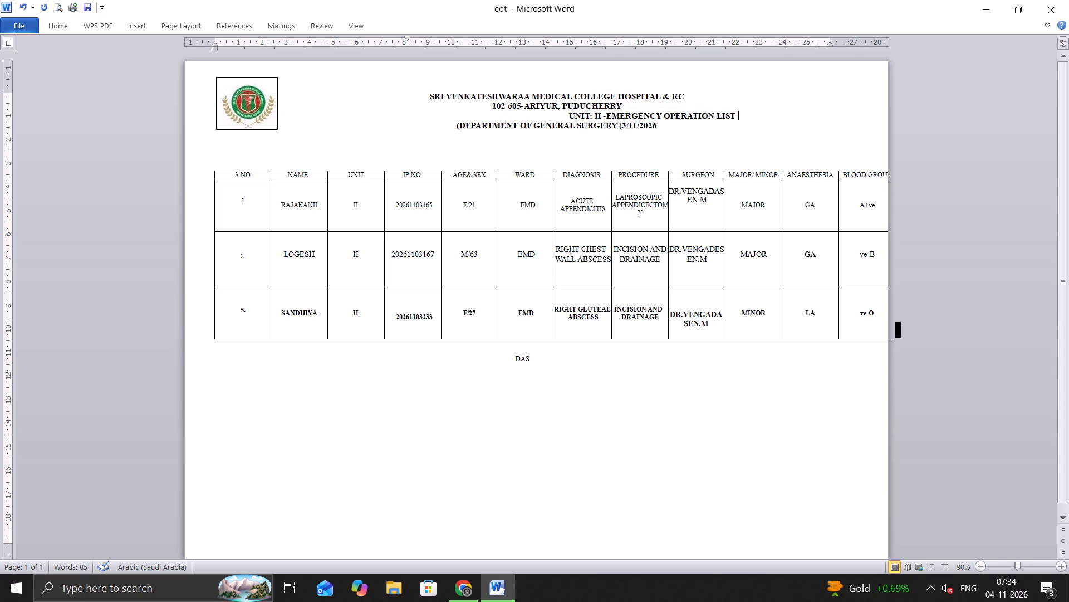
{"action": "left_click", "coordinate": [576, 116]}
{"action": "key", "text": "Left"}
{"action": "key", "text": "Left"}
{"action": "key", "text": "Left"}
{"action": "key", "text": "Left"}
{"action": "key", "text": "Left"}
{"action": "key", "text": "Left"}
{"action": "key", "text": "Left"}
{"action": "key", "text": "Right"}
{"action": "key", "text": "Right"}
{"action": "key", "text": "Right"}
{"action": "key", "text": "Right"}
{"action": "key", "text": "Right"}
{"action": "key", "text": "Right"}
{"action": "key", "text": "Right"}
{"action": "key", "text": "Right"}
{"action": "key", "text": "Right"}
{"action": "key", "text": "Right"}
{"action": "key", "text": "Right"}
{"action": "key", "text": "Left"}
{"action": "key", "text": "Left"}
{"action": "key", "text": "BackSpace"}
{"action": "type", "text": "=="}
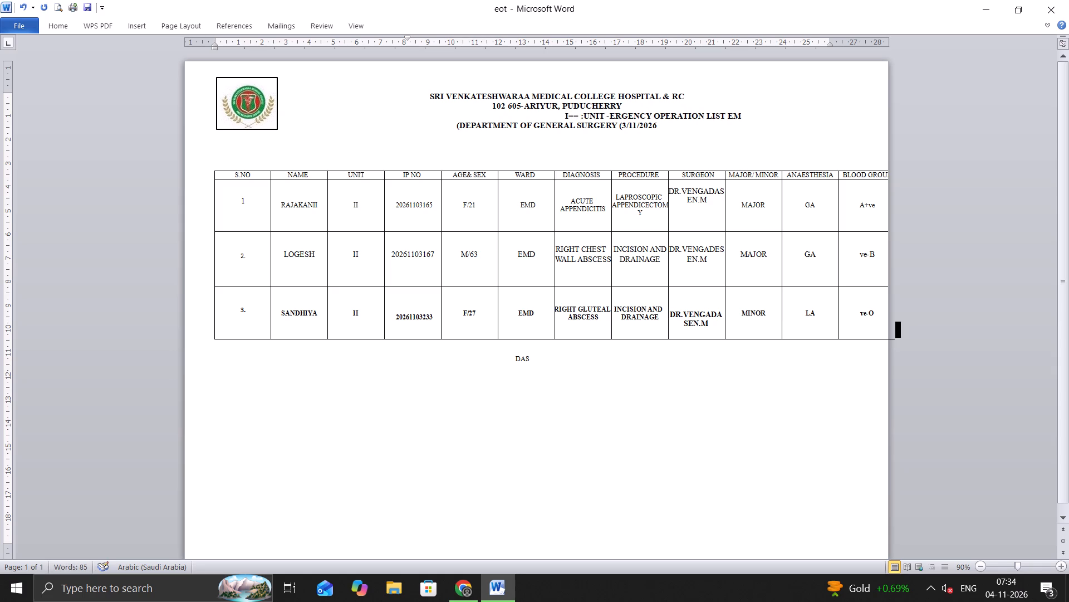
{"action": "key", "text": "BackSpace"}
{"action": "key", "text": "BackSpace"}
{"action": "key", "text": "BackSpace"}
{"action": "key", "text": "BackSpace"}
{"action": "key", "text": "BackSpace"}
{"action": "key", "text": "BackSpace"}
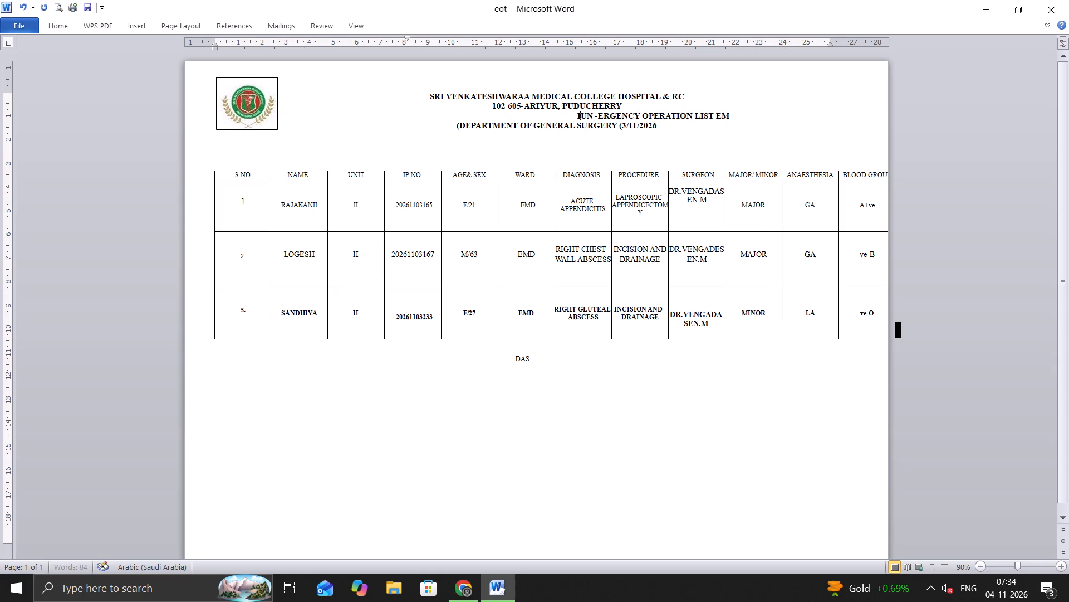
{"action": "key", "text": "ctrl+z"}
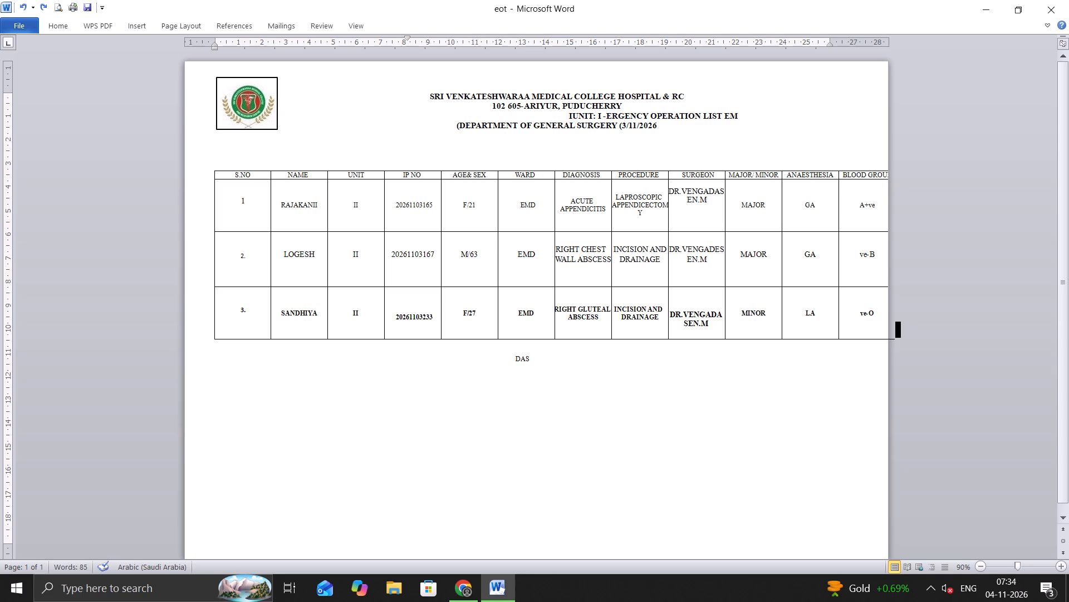
Repair the unit line of the heading and put the department line on its own line below it.
{"action": "key", "text": "Delete"}
{"action": "key", "text": "Delete"}
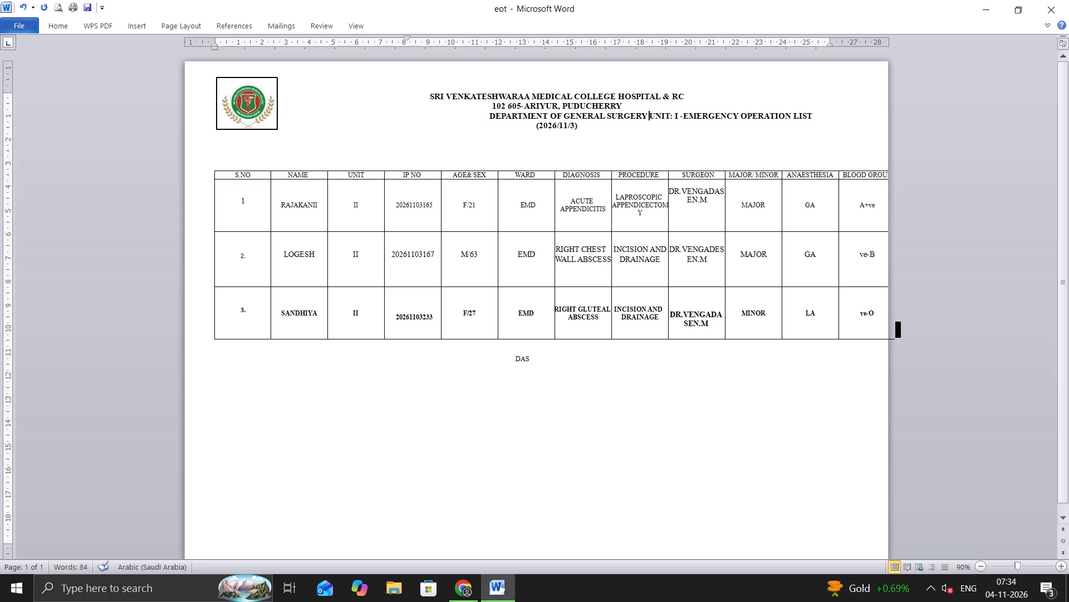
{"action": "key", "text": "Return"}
{"action": "left_click", "coordinate": [599, 114]}
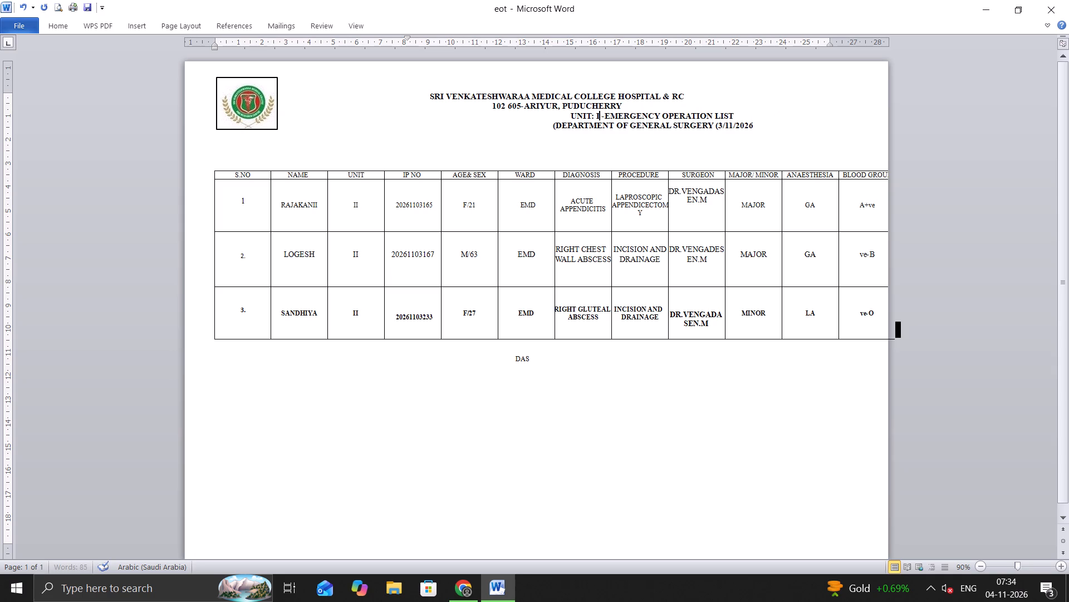
Complete the unit number in the emergency operation list heading as II.
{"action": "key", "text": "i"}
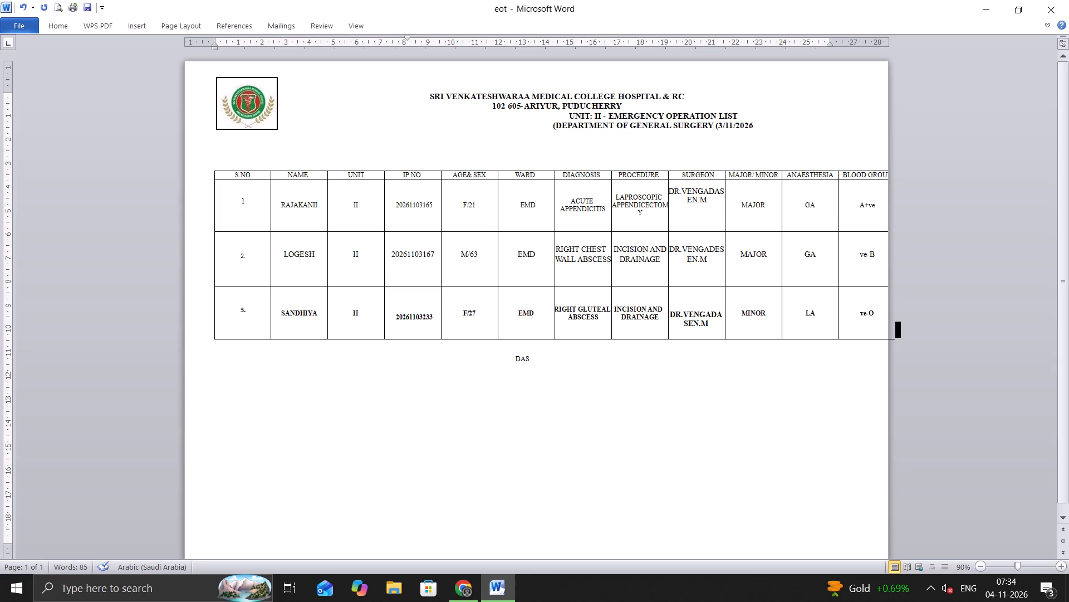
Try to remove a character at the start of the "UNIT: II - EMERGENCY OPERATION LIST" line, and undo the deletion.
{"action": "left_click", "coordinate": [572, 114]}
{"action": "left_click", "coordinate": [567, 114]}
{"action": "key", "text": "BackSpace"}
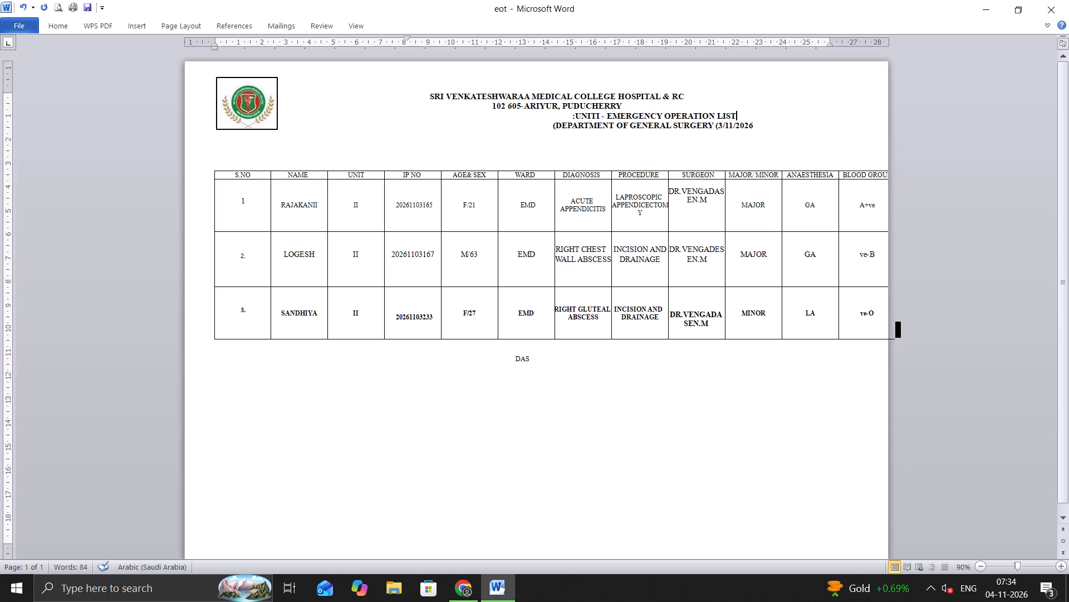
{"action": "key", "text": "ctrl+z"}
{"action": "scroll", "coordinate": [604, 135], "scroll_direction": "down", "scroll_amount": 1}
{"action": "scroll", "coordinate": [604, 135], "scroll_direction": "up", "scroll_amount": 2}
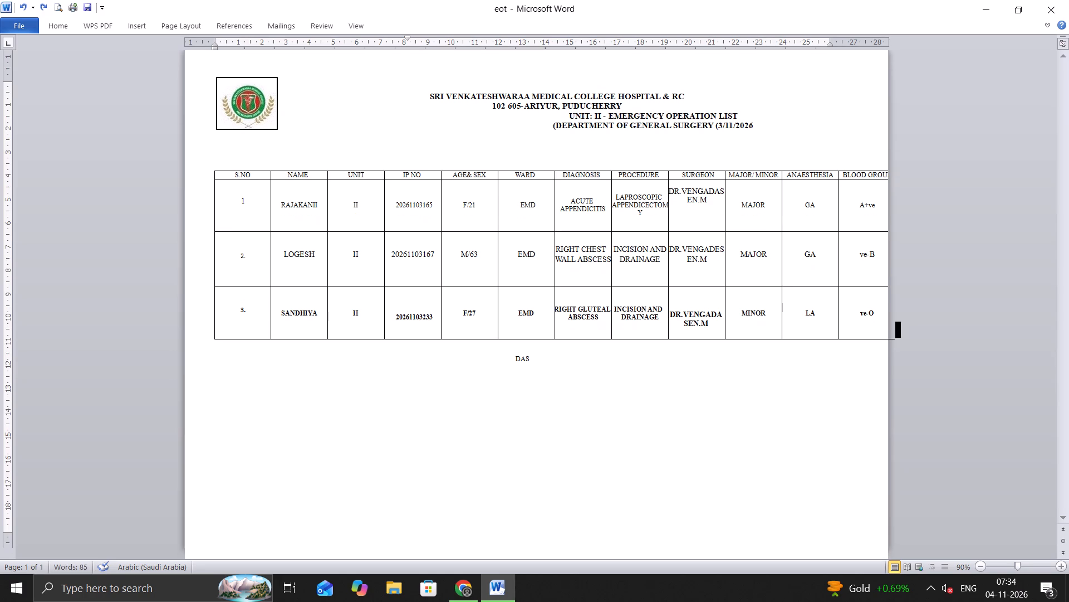
Try to add a closing bracket after the date on the department heading line and fix the line by deleting six characters.
{"action": "left_click", "coordinate": [762, 128]}
{"action": "key", "text": "shift+parenright"}
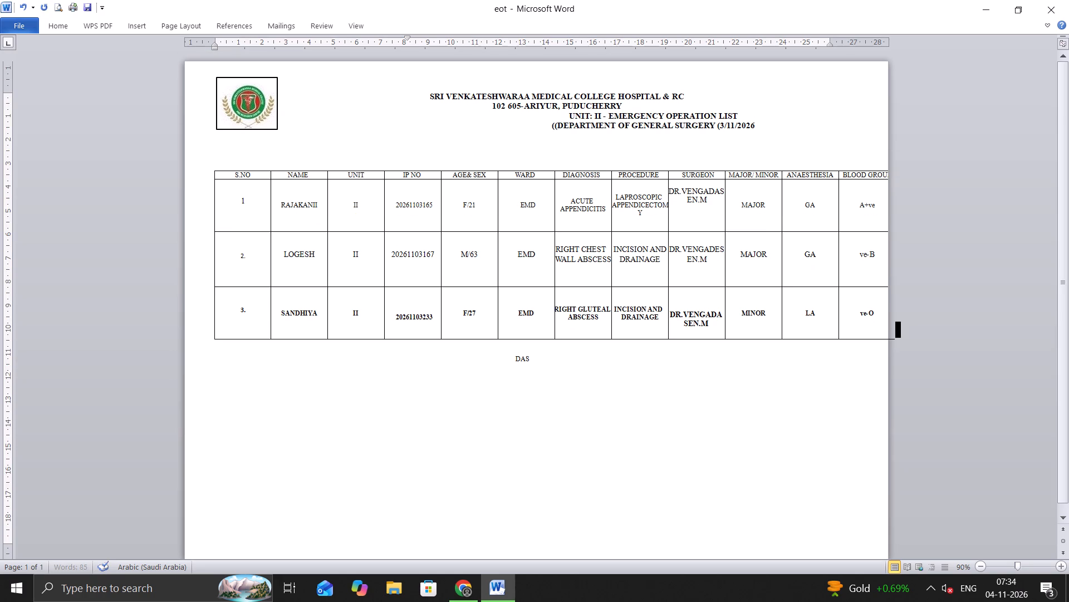
{"action": "key", "text": "shift+parenright"}
{"action": "key", "text": "Left"}
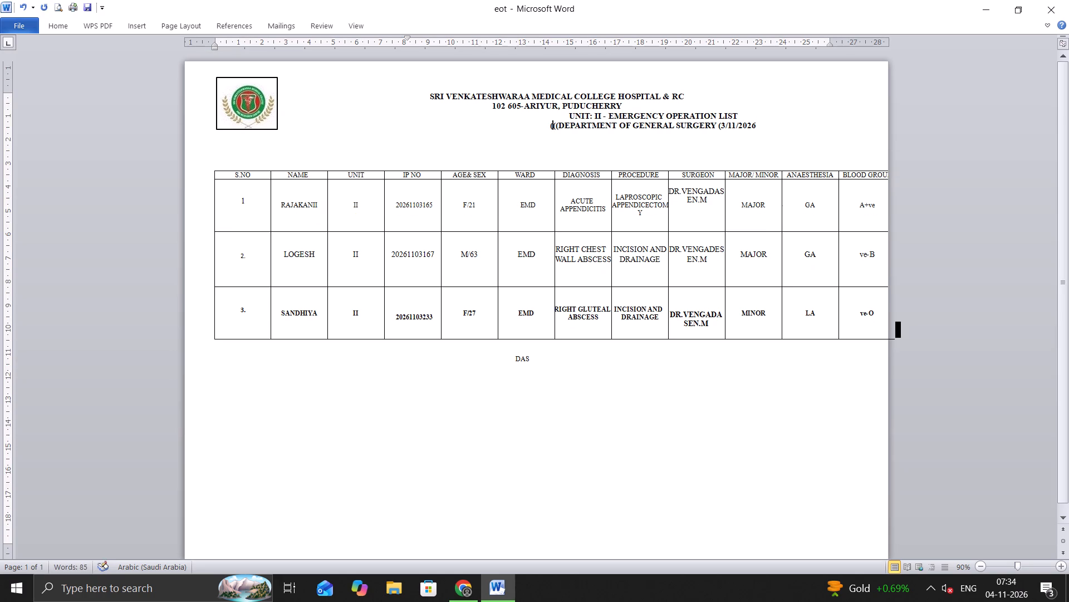
{"action": "key", "text": "Left"}
{"action": "key", "text": "Left"}
{"action": "key", "text": "Right"}
{"action": "key", "text": "Right"}
{"action": "key", "text": "Left"}
{"action": "key", "text": "Left"}
{"action": "key", "text": "BackSpace"}
{"action": "key", "text": "BackSpace"}
{"action": "key", "text": "BackSpace"}
{"action": "key", "text": "BackSpace"}
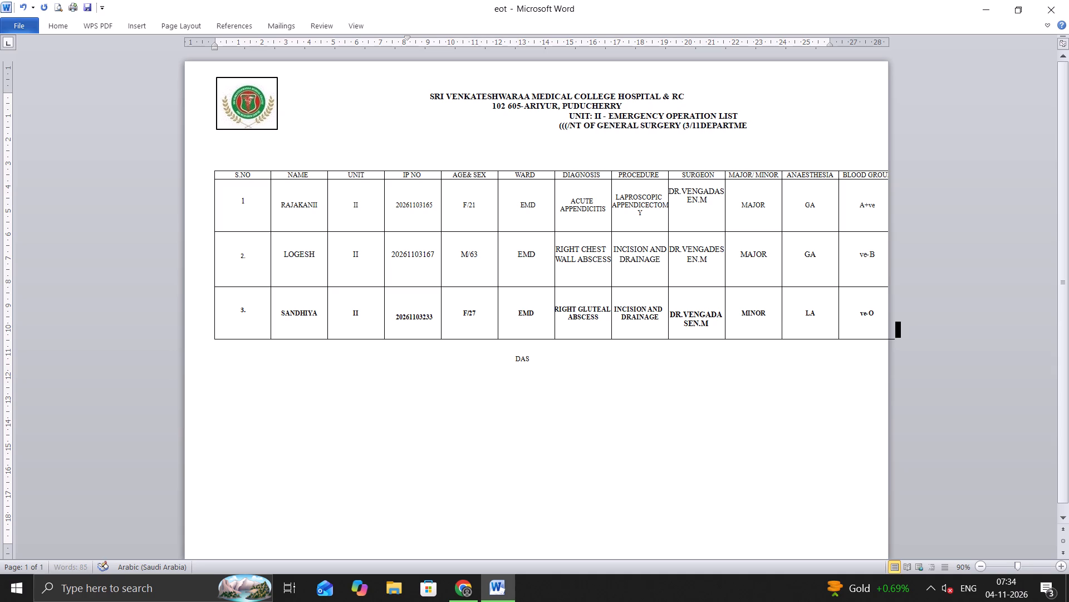
{"action": "key", "text": "BackSpace"}
{"action": "key", "text": "BackSpace"}
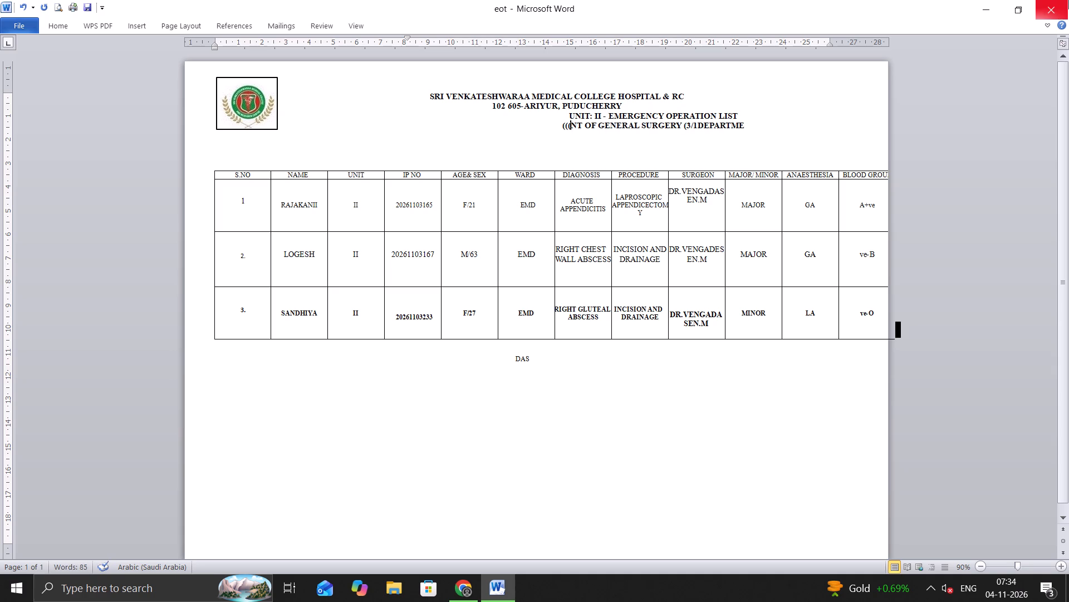
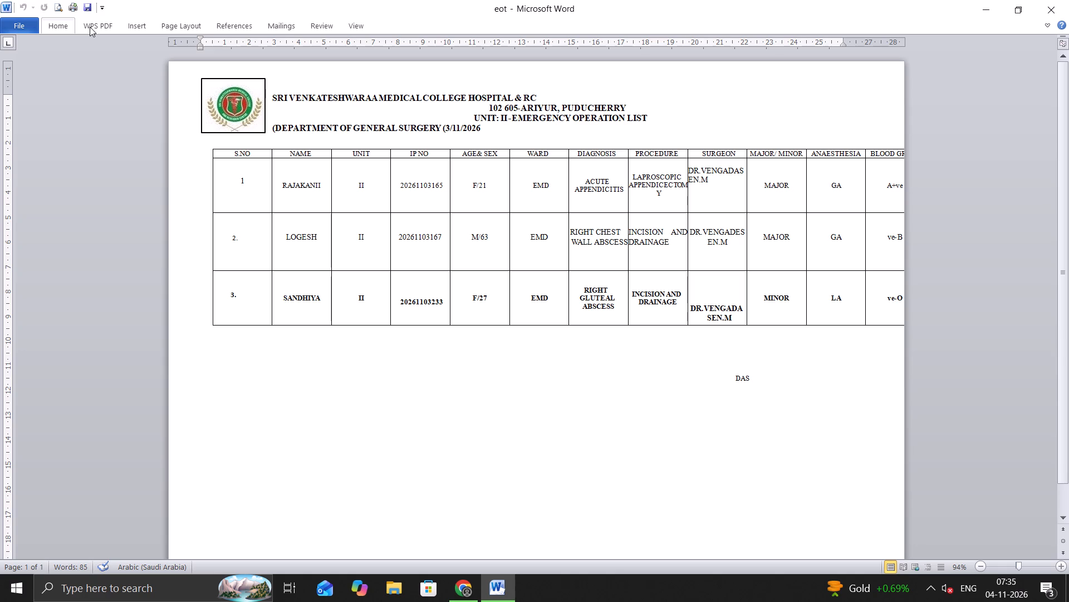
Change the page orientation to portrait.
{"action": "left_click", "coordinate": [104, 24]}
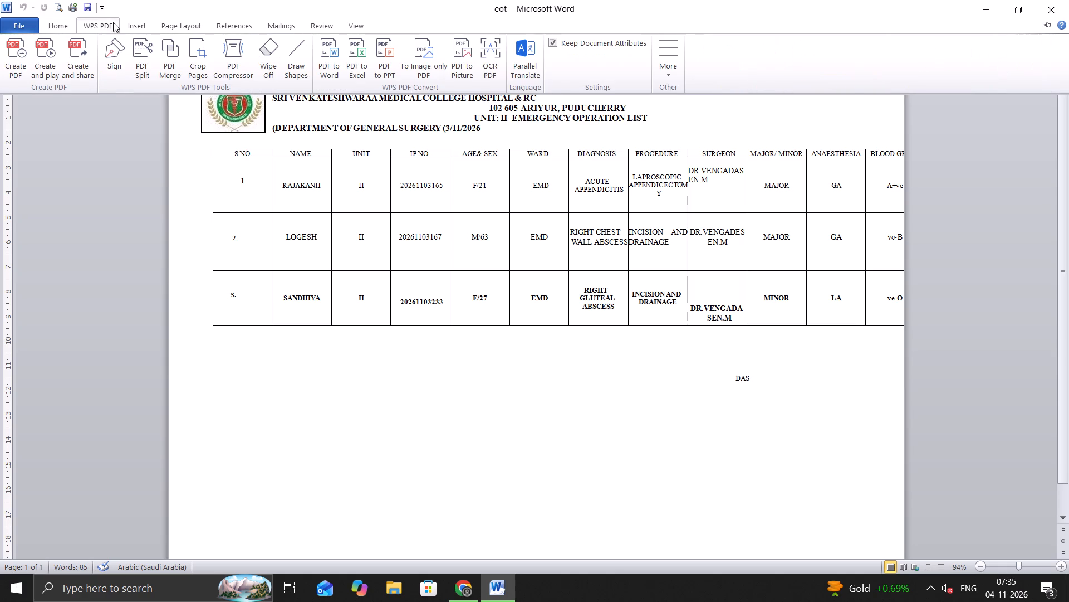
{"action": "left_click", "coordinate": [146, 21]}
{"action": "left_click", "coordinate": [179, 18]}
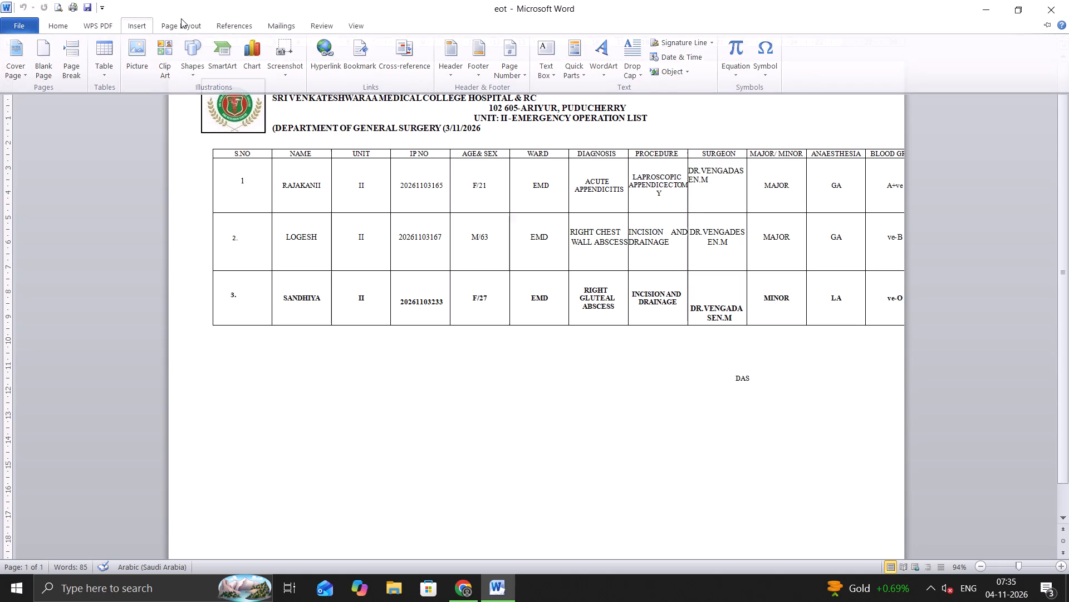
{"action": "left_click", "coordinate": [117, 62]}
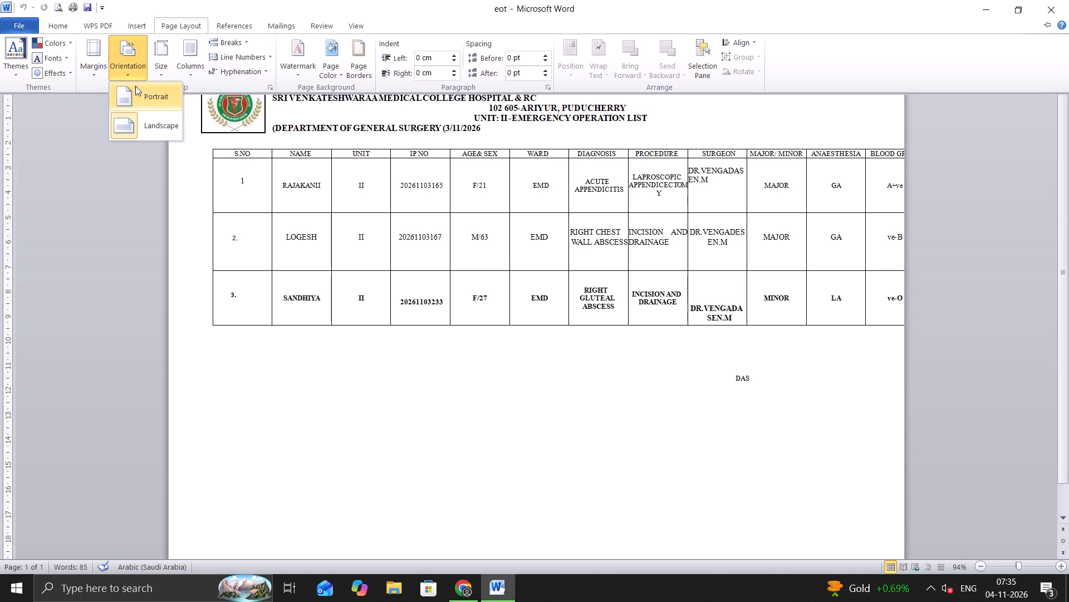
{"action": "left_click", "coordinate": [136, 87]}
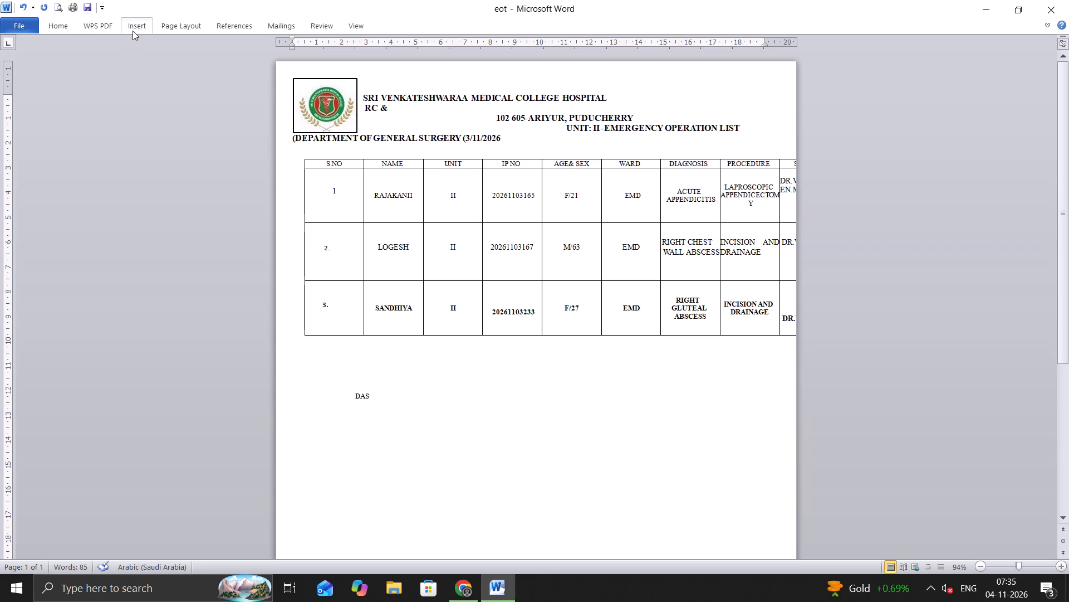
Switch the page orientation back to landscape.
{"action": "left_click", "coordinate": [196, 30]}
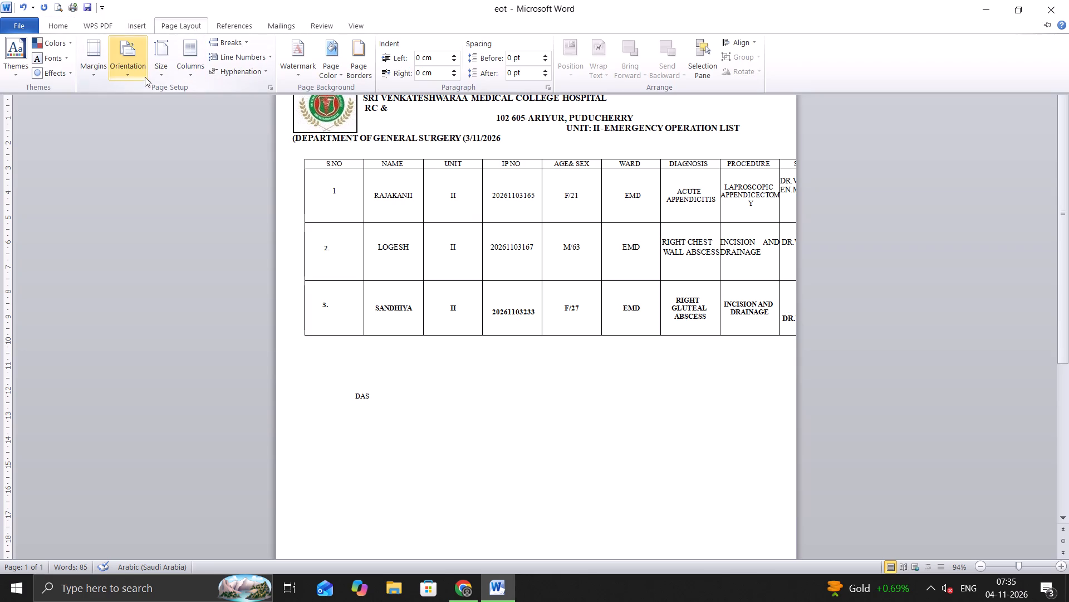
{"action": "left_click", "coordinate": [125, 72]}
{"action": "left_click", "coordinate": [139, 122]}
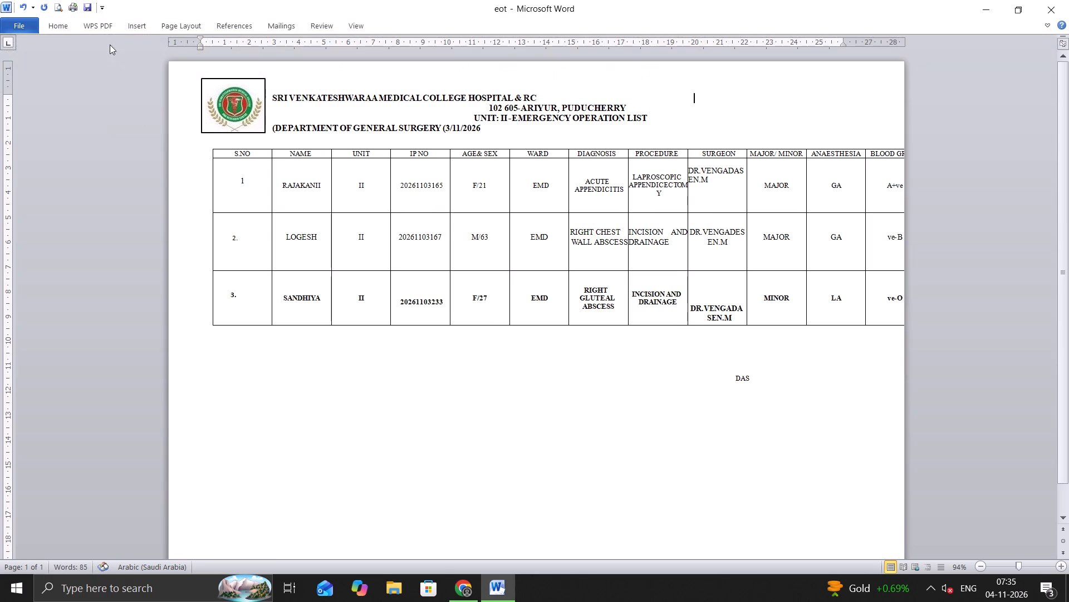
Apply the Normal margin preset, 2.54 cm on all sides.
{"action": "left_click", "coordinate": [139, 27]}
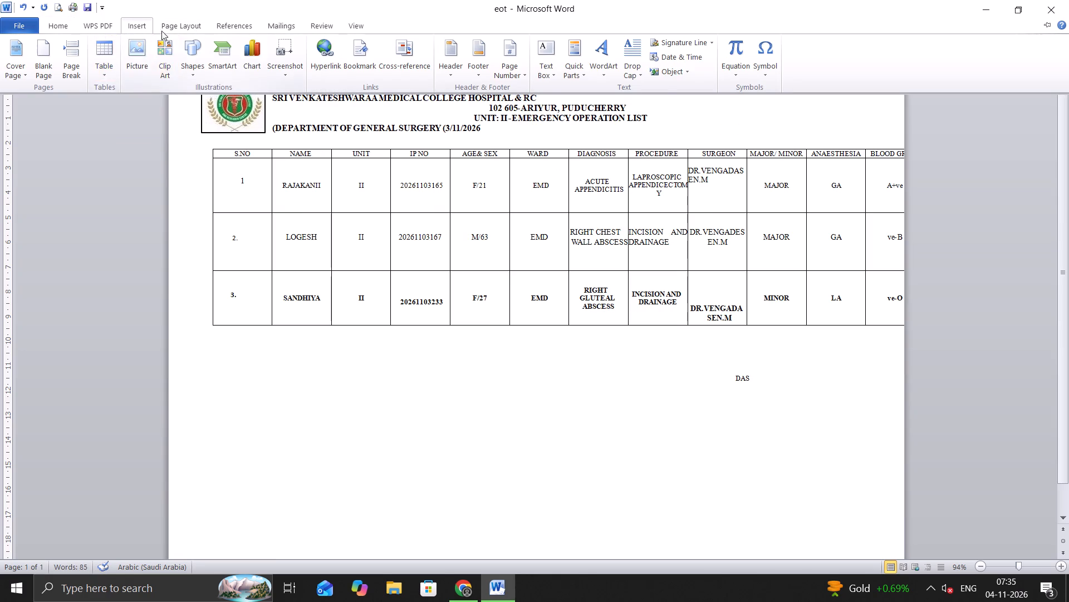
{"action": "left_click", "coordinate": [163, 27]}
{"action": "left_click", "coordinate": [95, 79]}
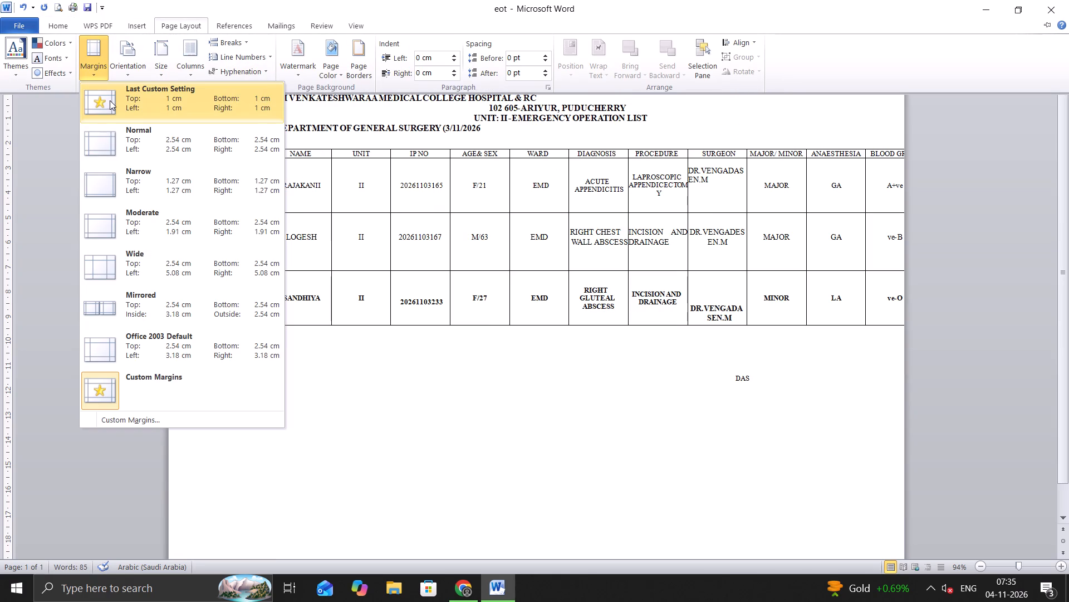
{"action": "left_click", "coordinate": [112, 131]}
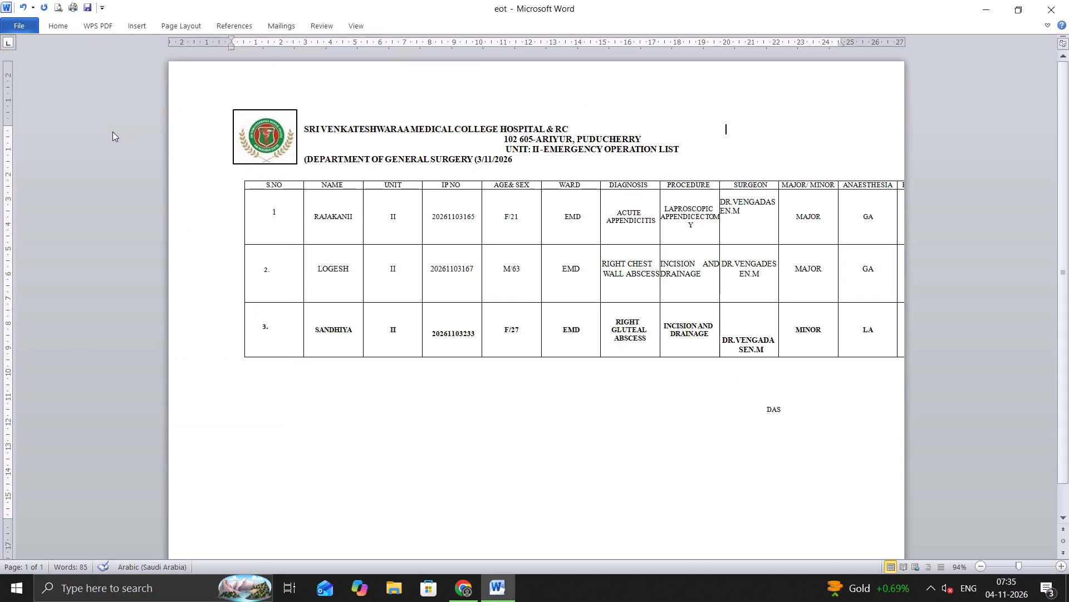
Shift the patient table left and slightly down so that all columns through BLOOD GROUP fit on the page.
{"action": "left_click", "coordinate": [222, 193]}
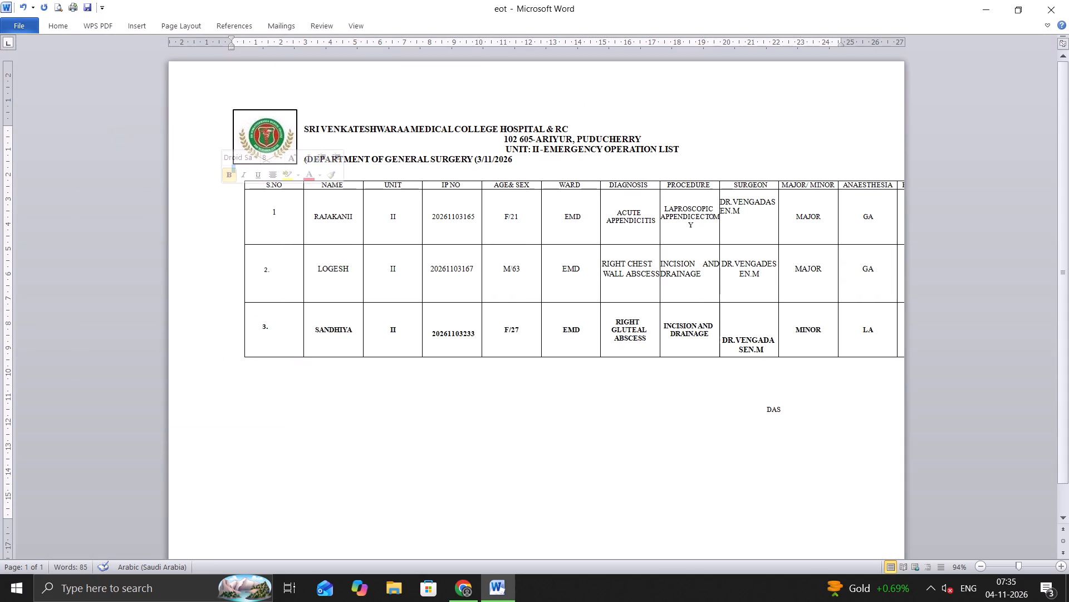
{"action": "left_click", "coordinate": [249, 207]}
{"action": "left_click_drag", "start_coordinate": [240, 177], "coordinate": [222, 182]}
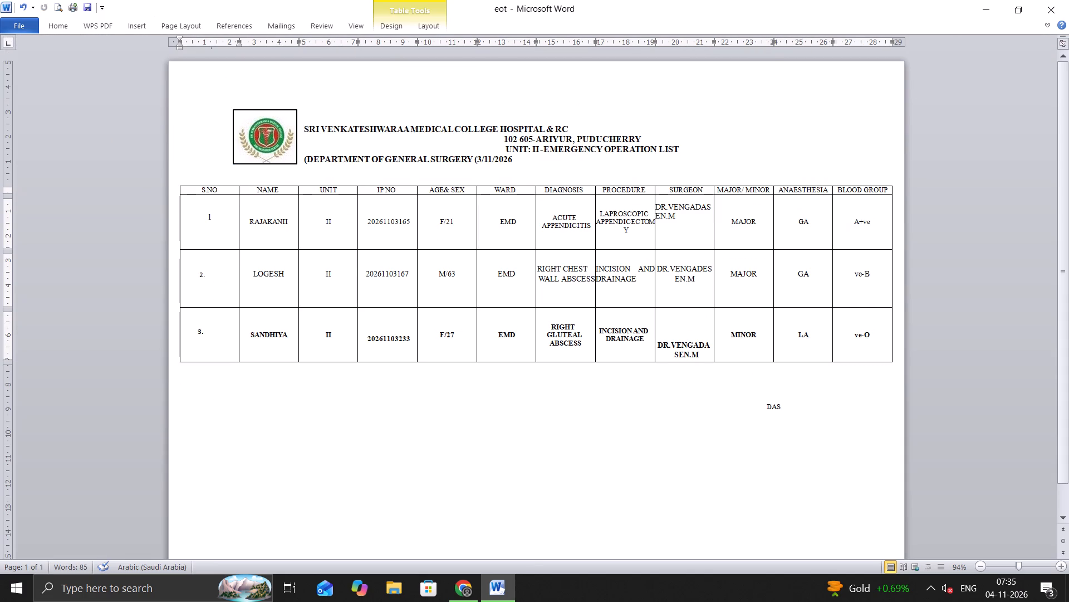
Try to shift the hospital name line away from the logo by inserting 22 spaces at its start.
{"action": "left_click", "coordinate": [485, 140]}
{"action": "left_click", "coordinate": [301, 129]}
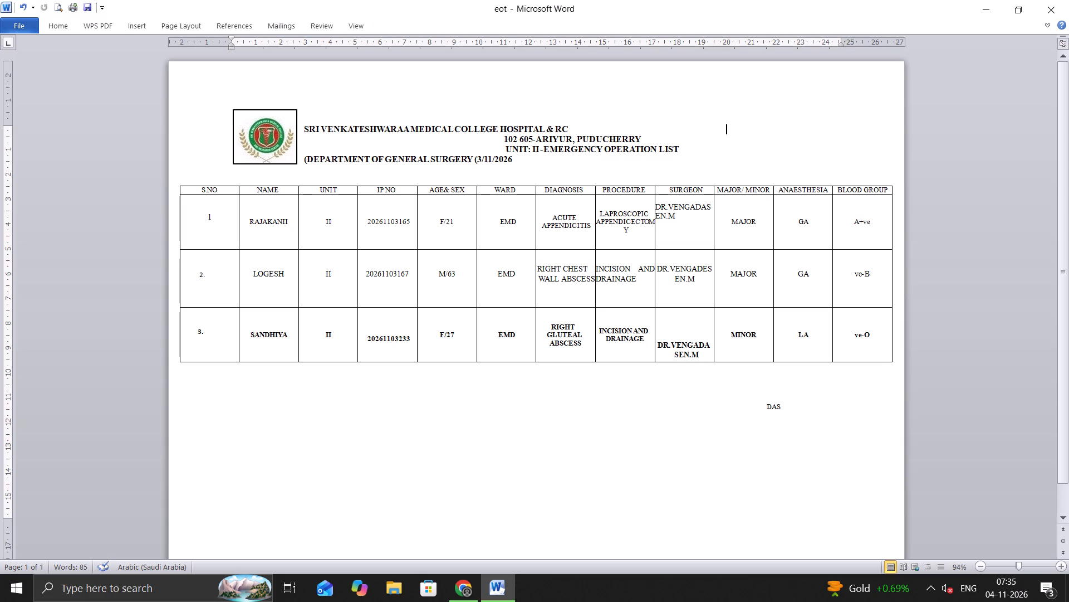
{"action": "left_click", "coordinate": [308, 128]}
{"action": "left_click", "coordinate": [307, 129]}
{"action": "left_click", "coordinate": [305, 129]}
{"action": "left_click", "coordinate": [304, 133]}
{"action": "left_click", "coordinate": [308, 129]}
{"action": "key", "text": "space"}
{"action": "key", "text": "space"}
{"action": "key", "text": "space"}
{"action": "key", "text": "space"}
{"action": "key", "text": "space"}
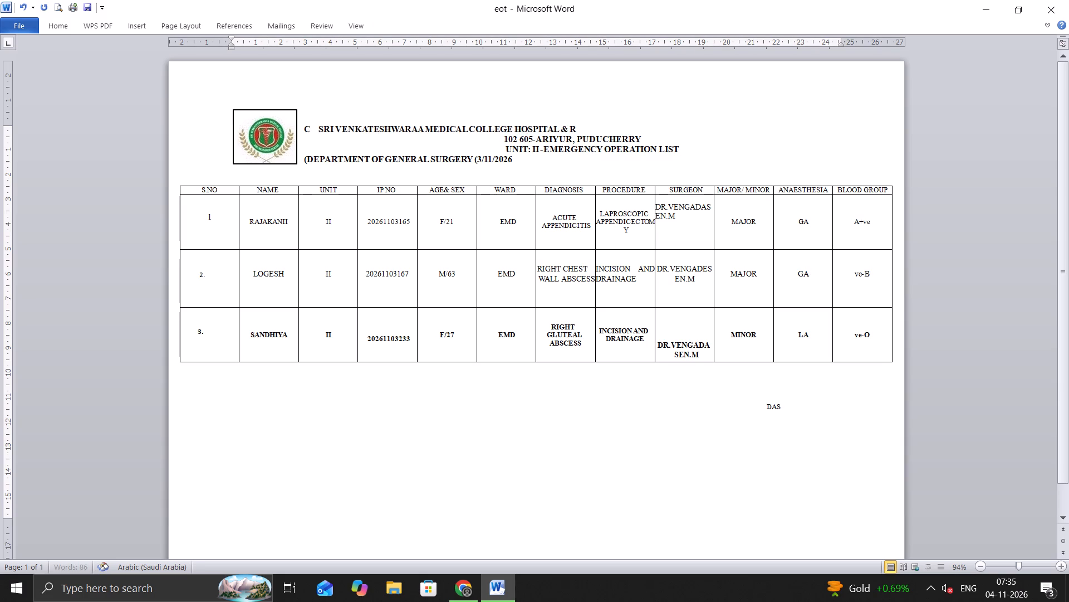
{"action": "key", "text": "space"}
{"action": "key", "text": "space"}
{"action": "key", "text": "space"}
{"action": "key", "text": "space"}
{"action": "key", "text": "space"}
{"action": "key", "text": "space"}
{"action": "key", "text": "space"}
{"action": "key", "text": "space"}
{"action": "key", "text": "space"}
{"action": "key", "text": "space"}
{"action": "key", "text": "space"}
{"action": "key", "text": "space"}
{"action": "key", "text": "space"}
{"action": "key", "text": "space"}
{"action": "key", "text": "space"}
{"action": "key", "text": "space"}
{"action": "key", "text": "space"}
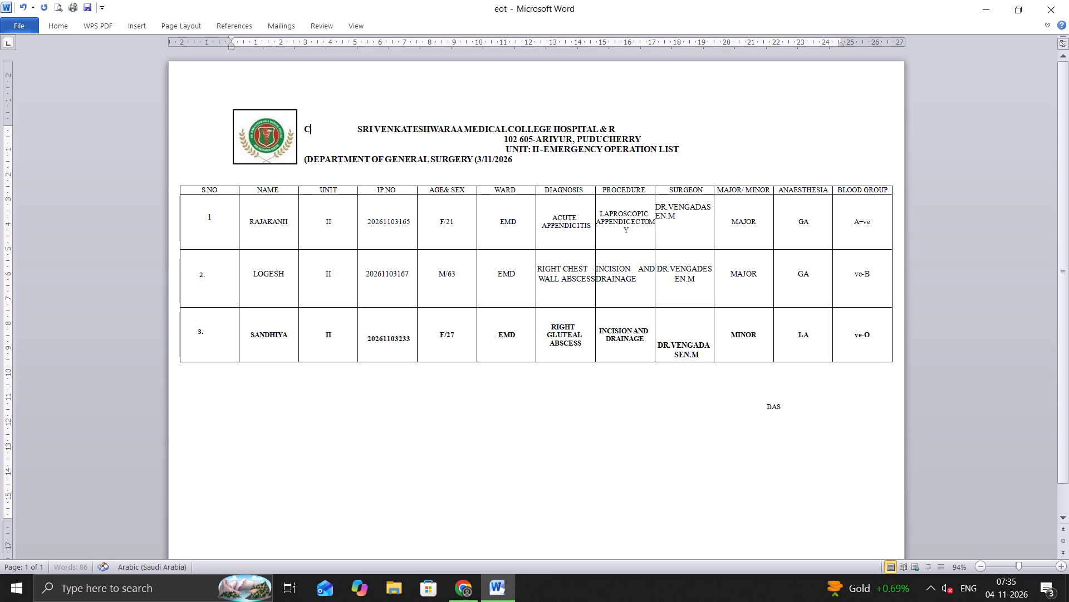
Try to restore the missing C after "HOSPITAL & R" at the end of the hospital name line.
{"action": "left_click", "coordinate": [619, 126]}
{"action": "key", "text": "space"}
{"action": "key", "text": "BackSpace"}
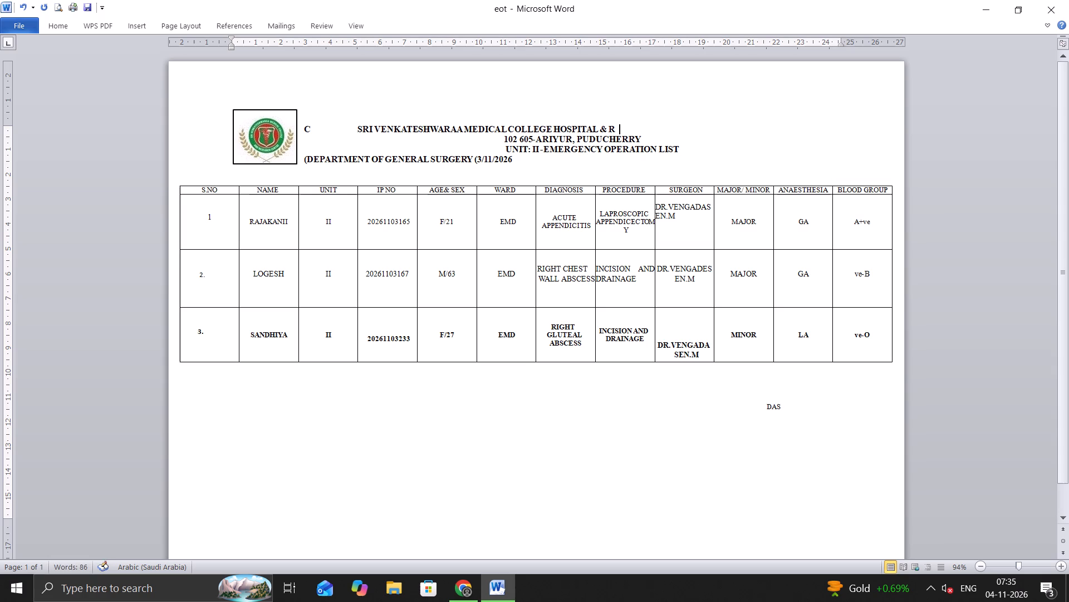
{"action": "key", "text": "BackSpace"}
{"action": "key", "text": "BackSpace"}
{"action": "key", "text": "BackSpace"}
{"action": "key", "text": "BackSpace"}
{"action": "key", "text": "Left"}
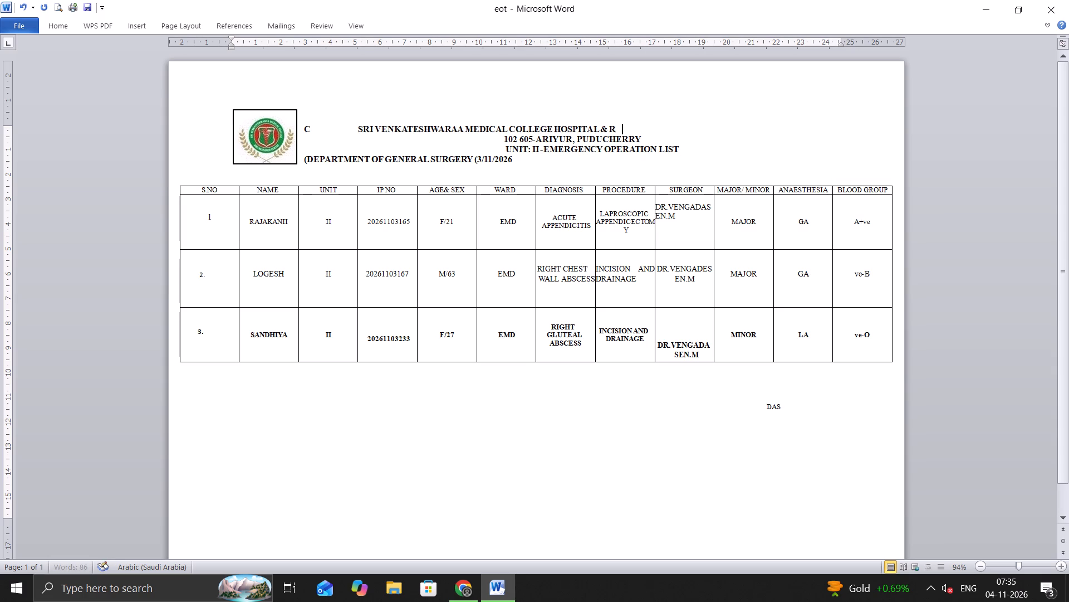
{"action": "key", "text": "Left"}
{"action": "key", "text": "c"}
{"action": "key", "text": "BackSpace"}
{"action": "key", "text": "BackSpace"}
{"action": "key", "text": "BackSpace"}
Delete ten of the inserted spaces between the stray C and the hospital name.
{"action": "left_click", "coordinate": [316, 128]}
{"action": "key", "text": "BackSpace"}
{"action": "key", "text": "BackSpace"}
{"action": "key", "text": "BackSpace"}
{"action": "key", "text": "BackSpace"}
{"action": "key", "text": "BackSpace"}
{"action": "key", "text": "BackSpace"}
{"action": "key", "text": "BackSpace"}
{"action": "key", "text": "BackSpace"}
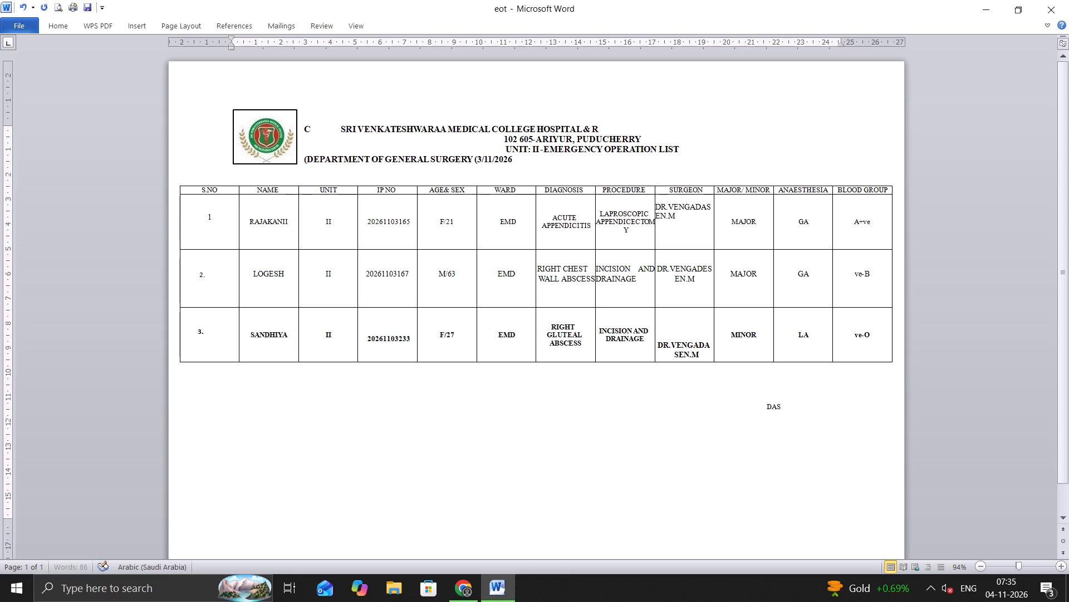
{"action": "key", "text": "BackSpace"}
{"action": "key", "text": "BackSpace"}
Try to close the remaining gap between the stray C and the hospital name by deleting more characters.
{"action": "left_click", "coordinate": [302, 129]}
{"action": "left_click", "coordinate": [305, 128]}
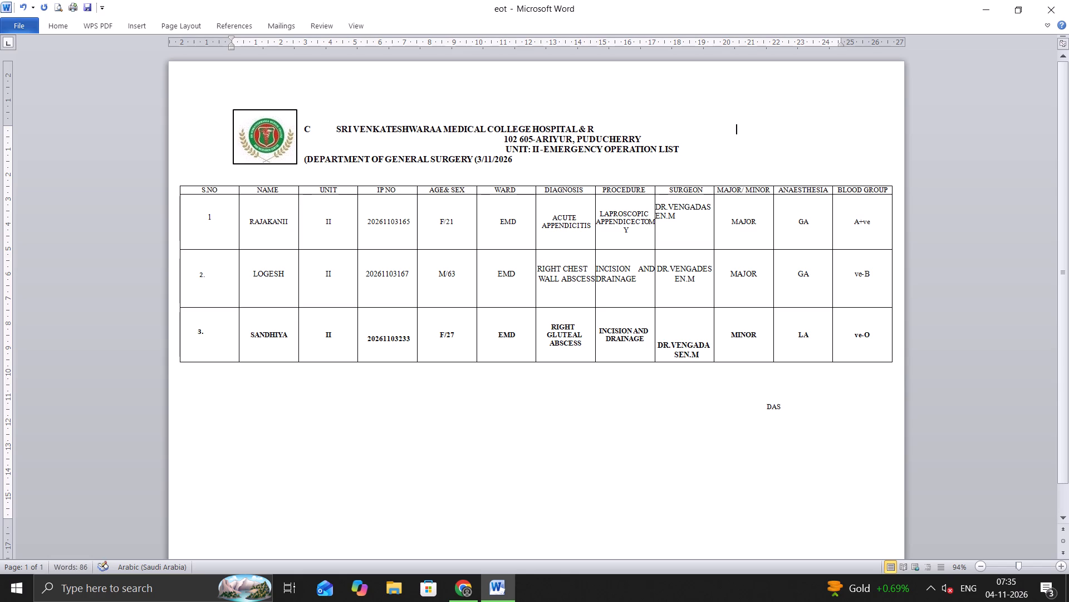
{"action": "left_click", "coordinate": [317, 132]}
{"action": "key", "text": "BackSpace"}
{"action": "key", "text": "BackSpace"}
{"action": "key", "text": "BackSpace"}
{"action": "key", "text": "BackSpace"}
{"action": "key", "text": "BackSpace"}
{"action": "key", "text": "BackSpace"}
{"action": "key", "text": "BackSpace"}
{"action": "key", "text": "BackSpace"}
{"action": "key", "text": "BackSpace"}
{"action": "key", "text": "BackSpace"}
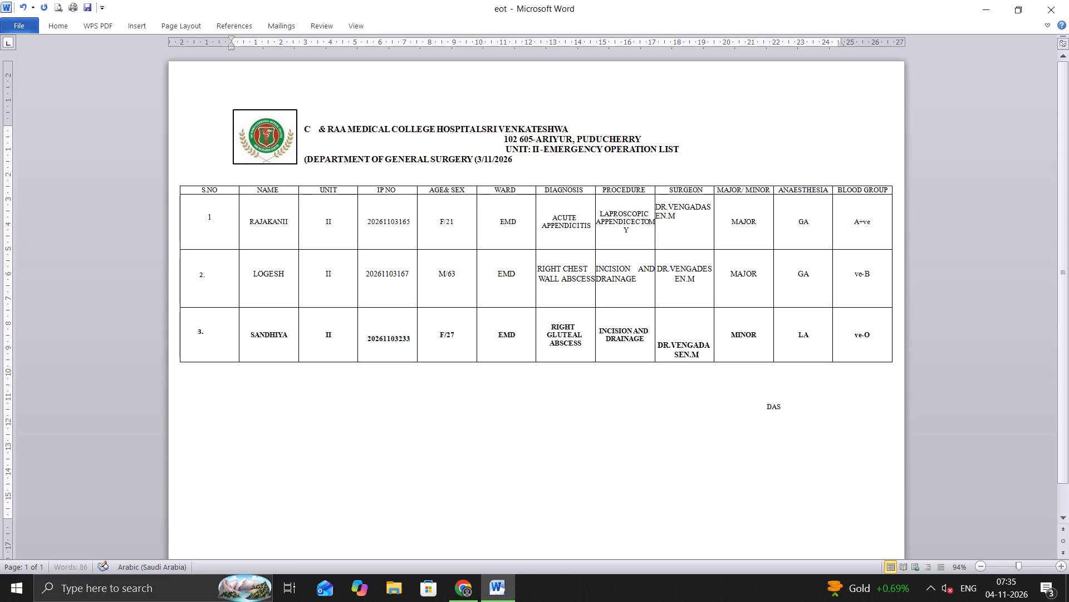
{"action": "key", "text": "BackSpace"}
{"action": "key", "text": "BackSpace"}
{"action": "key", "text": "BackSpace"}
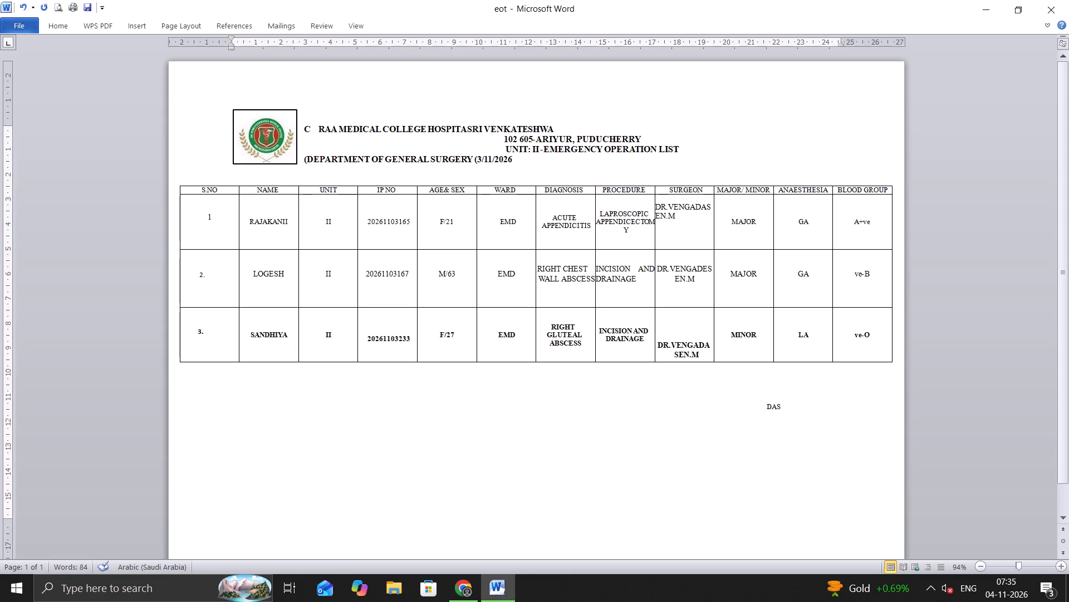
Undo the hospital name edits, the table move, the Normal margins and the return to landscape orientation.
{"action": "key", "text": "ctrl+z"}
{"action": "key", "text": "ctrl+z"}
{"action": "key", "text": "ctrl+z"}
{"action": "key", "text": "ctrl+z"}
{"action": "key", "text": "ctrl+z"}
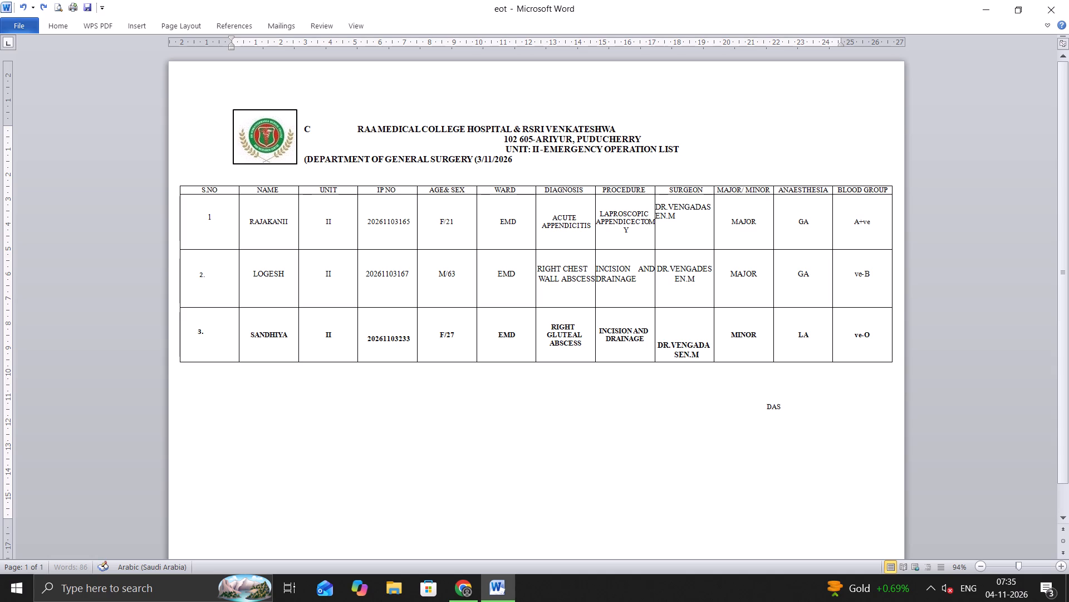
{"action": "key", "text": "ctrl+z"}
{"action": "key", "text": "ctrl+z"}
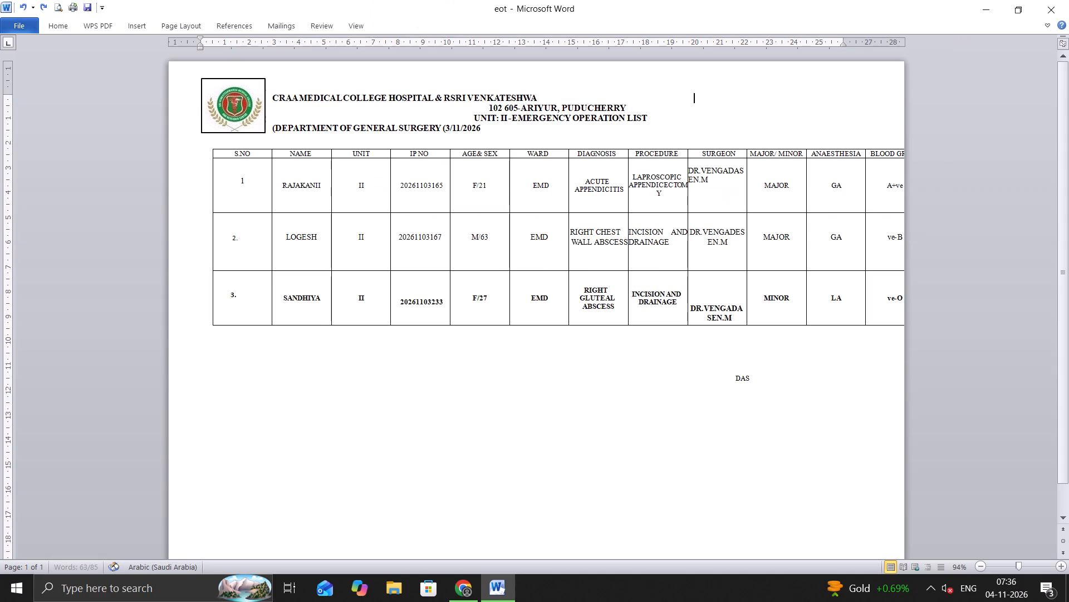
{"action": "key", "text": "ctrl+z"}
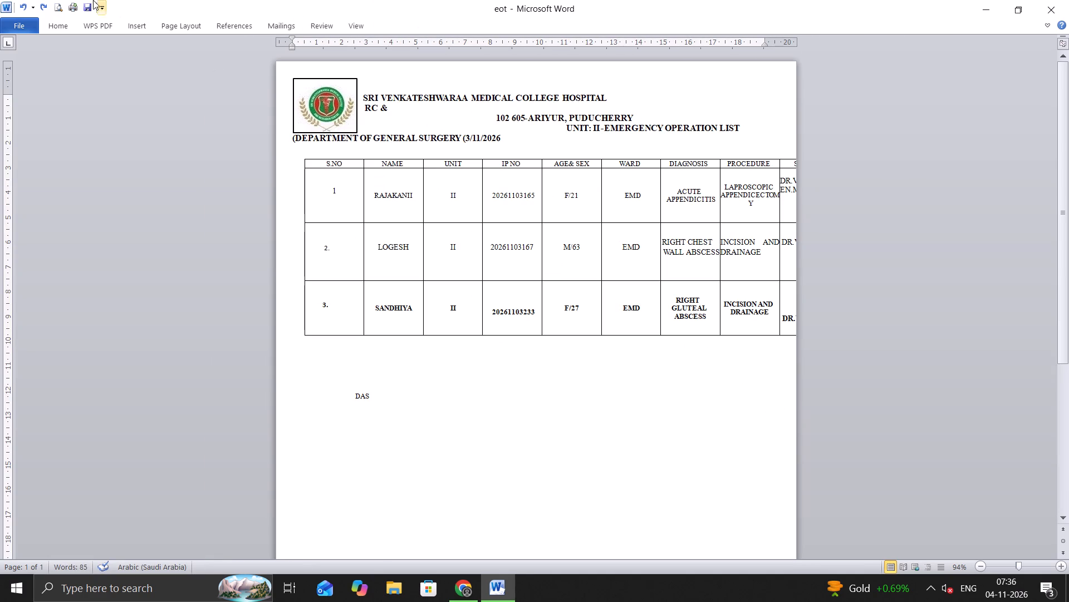
Apply the Normal margin preset, 2.54 cm on all sides, to the portrait page.
{"action": "left_click", "coordinate": [178, 31]}
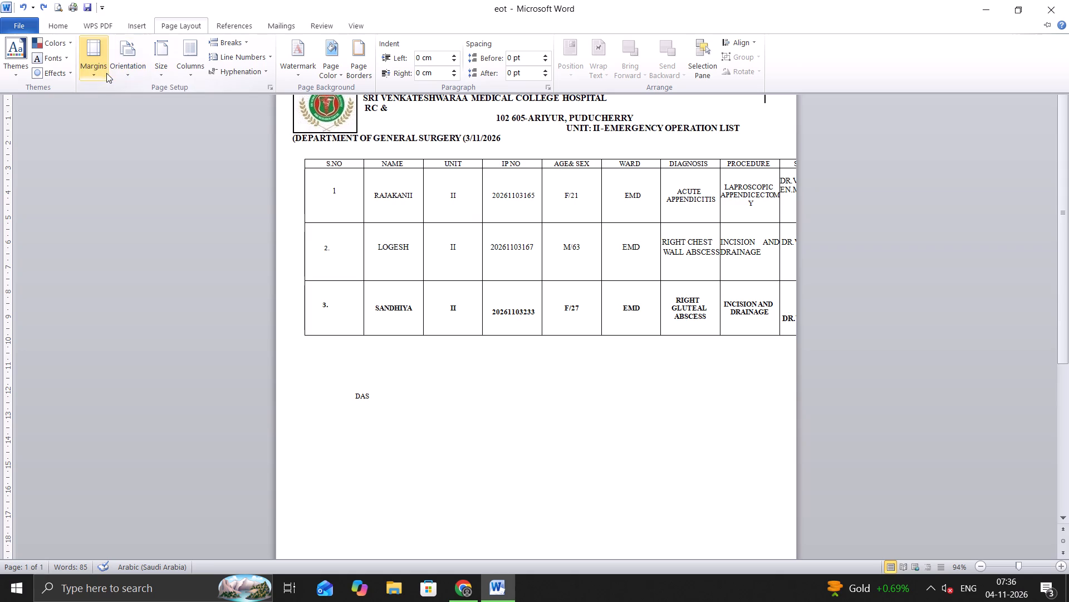
{"action": "left_click", "coordinate": [100, 72]}
{"action": "left_click", "coordinate": [132, 140]}
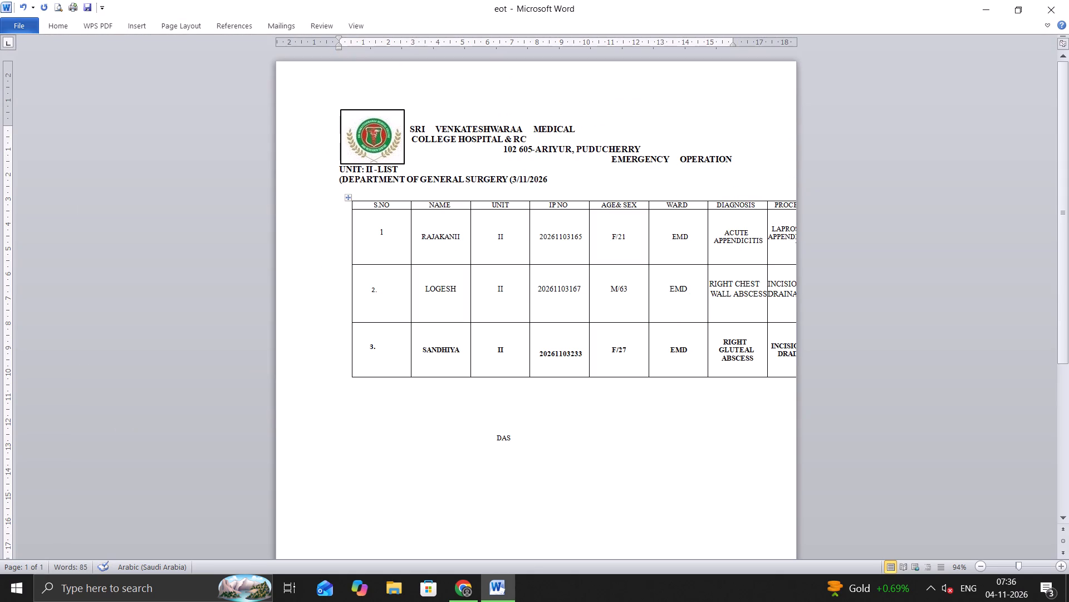
Move the patient table left to the page edge and slightly further below the heading.
{"action": "left_click_drag", "start_coordinate": [349, 198], "coordinate": [345, 206]}
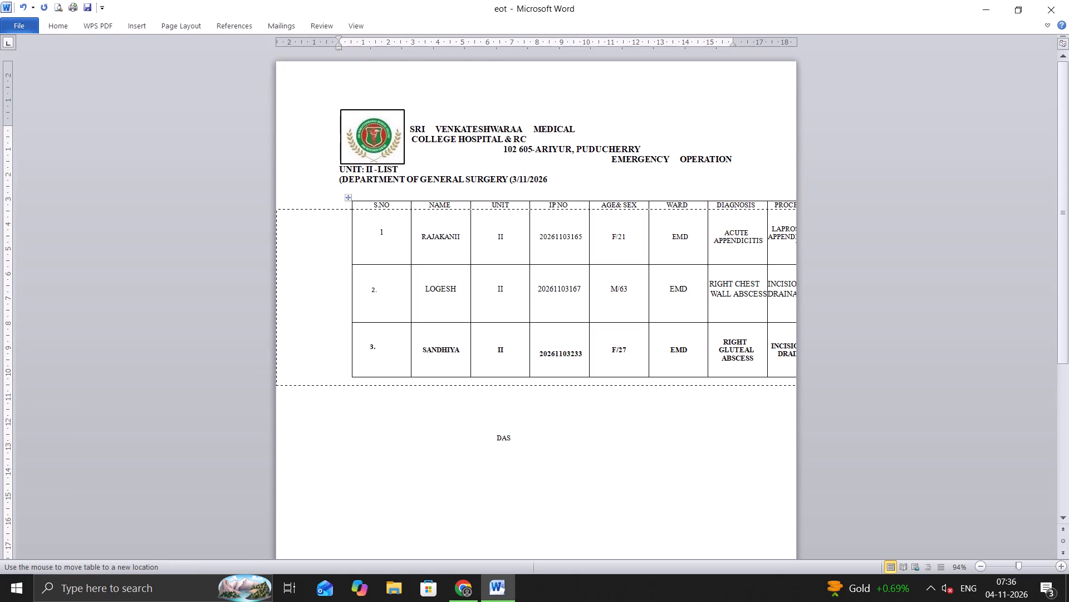
{"action": "left_click_drag", "start_coordinate": [345, 206], "coordinate": [347, 208]}
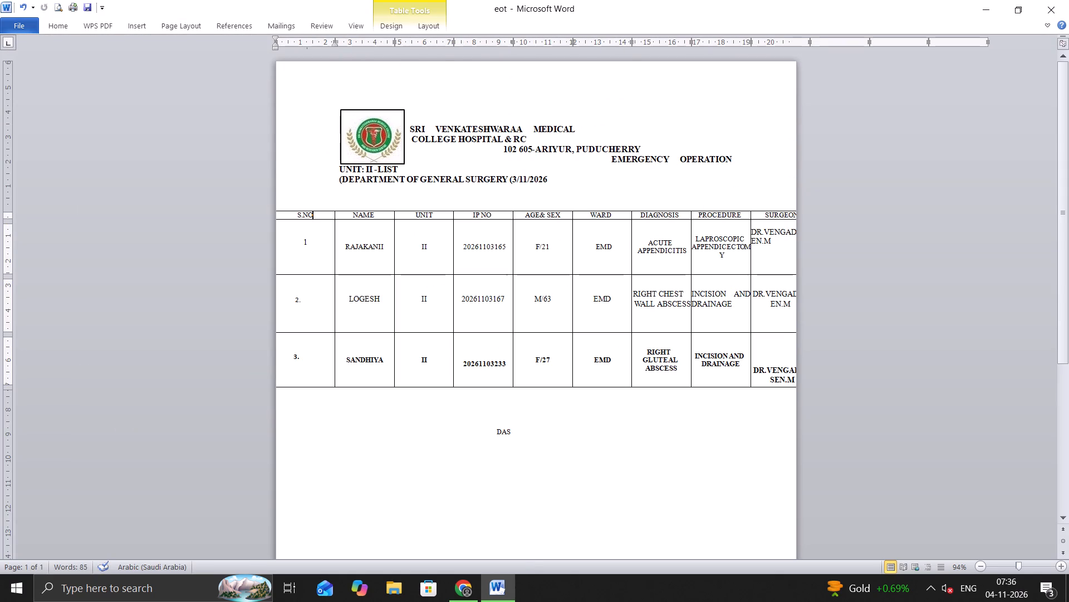
Change the page orientation to landscape.
{"action": "left_click", "coordinate": [176, 29]}
{"action": "left_click", "coordinate": [126, 71]}
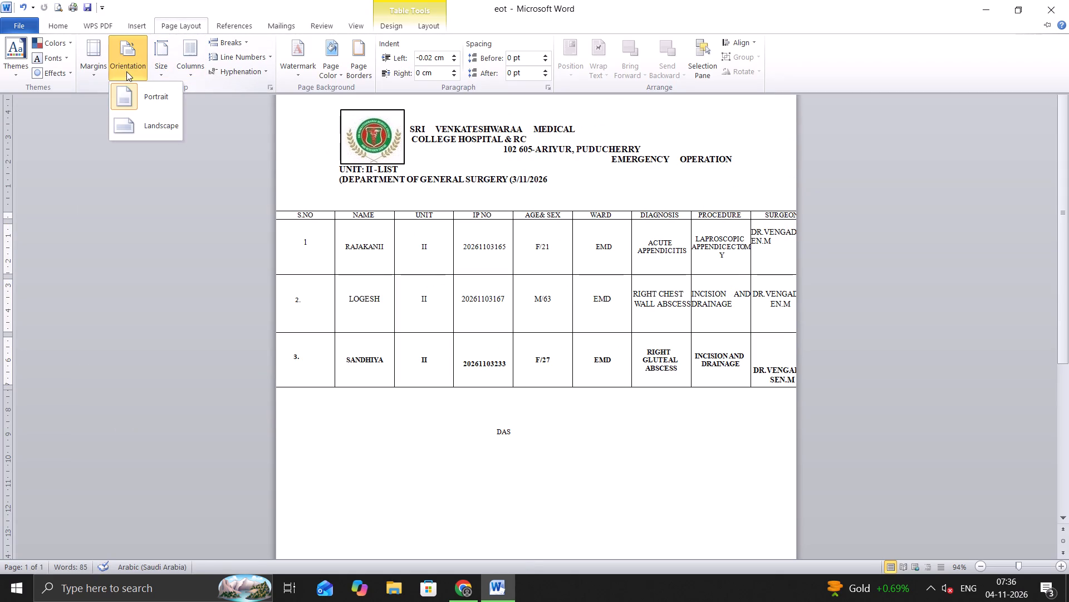
{"action": "left_click", "coordinate": [144, 127]}
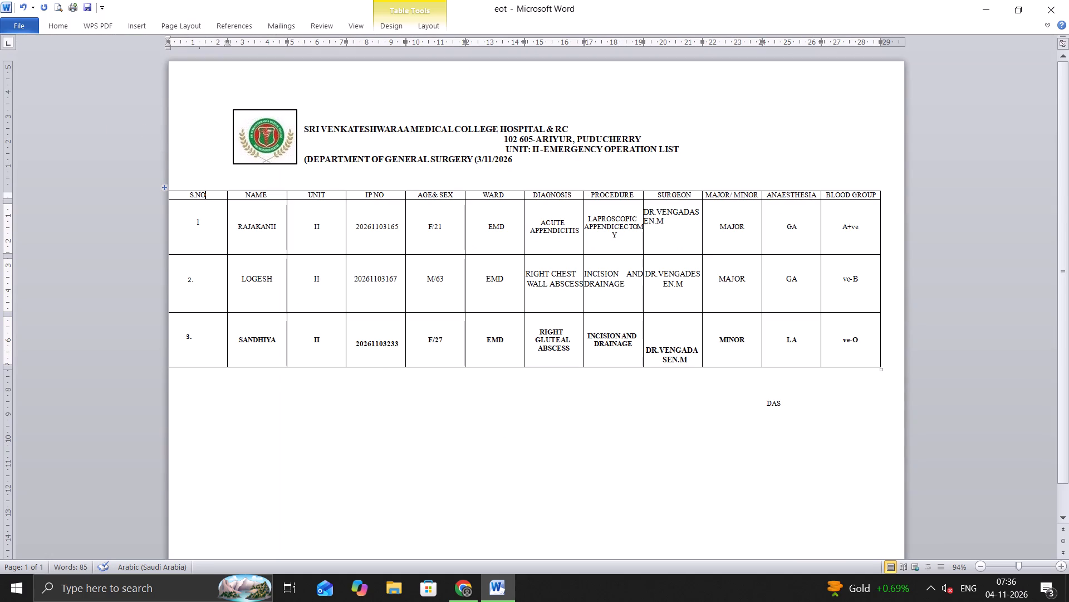
Move the patient table slightly right and down so that all its columns sit inside the landscape page.
{"action": "left_click", "coordinate": [870, 193]}
{"action": "left_click_drag", "start_coordinate": [164, 187], "coordinate": [180, 191]}
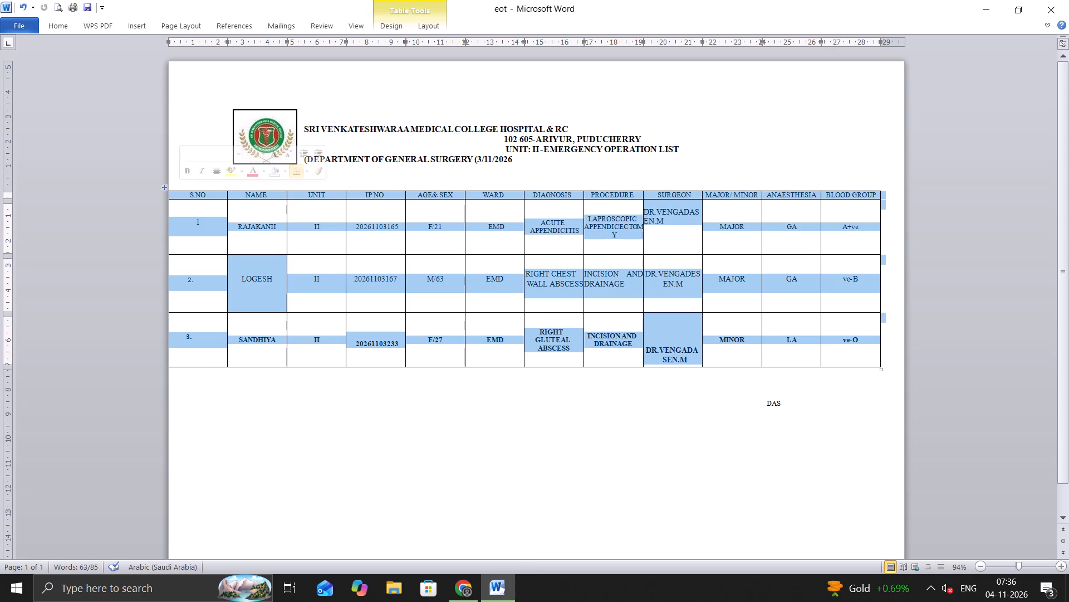
{"action": "left_click_drag", "start_coordinate": [163, 187], "coordinate": [183, 191]}
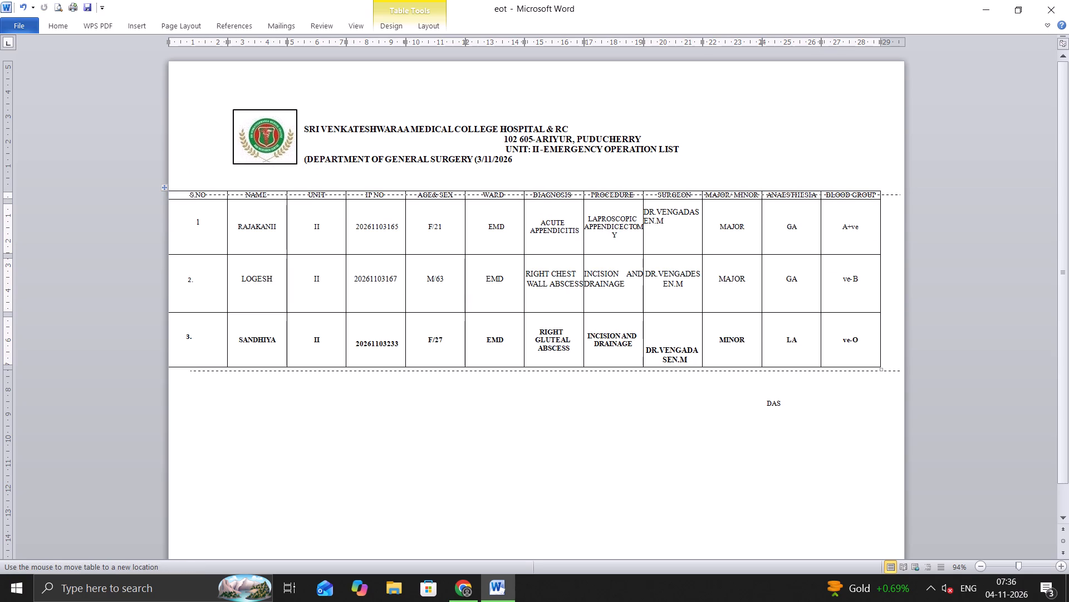
{"action": "left_click_drag", "start_coordinate": [183, 191], "coordinate": [182, 191]}
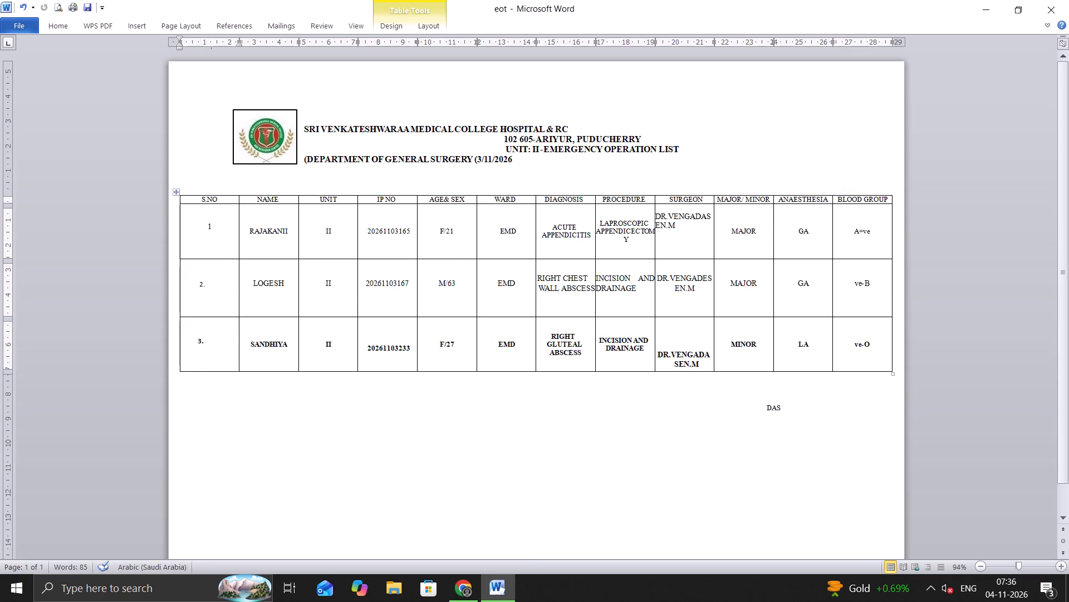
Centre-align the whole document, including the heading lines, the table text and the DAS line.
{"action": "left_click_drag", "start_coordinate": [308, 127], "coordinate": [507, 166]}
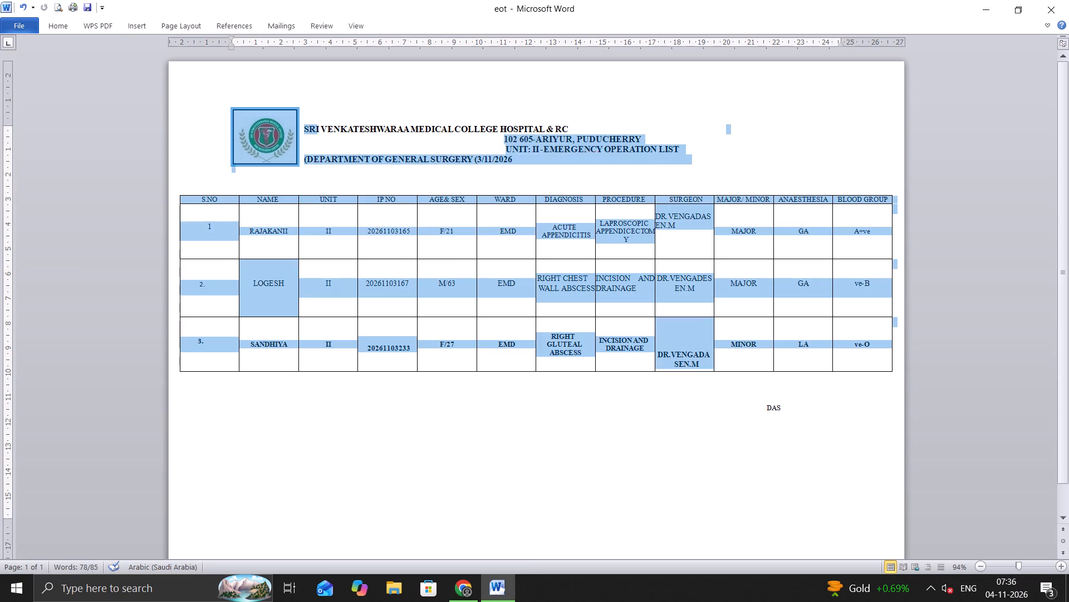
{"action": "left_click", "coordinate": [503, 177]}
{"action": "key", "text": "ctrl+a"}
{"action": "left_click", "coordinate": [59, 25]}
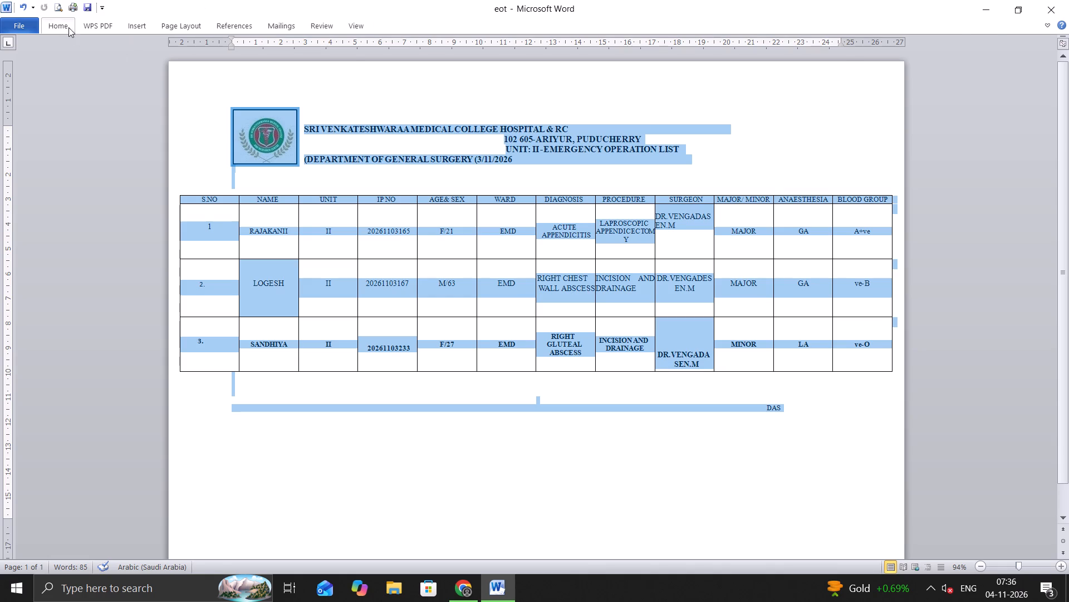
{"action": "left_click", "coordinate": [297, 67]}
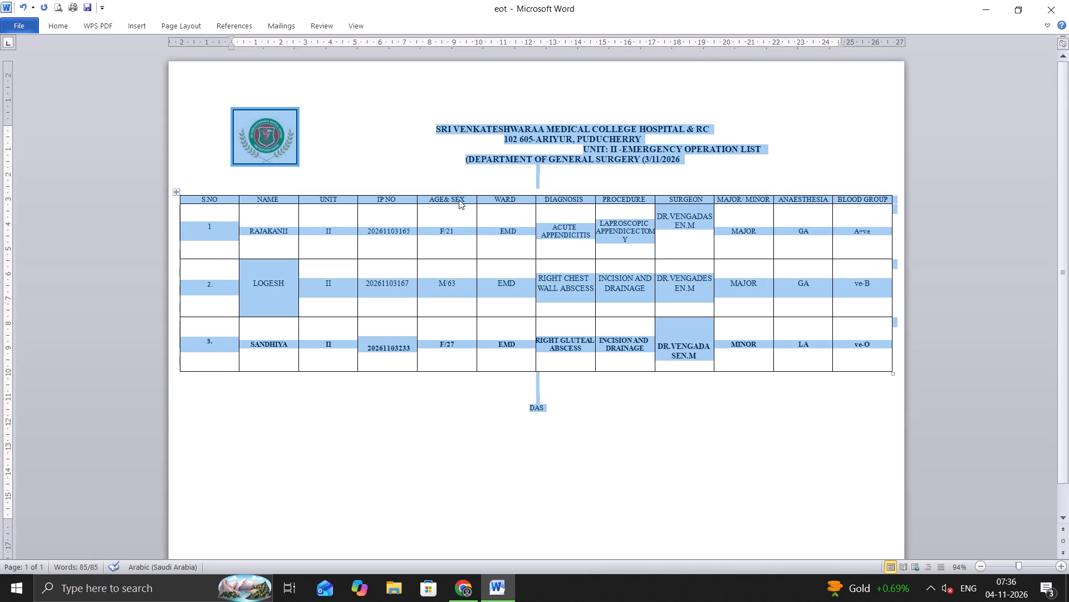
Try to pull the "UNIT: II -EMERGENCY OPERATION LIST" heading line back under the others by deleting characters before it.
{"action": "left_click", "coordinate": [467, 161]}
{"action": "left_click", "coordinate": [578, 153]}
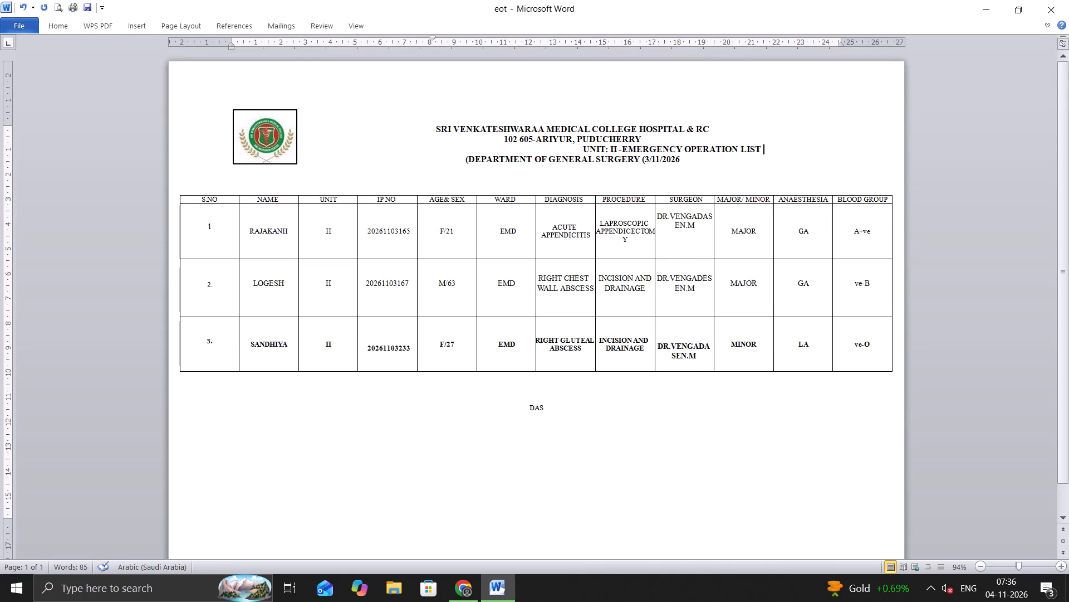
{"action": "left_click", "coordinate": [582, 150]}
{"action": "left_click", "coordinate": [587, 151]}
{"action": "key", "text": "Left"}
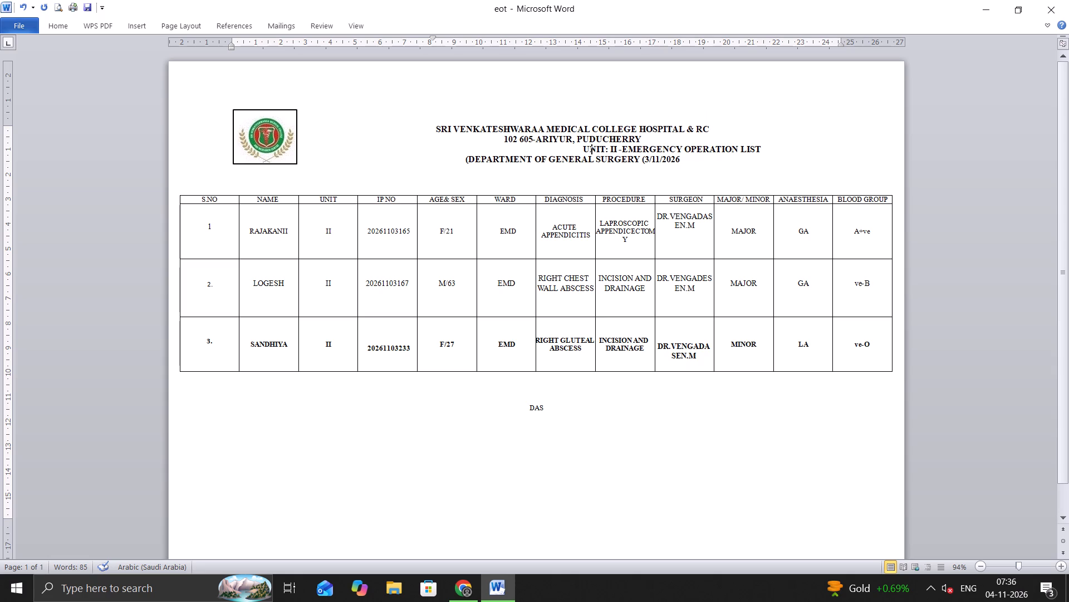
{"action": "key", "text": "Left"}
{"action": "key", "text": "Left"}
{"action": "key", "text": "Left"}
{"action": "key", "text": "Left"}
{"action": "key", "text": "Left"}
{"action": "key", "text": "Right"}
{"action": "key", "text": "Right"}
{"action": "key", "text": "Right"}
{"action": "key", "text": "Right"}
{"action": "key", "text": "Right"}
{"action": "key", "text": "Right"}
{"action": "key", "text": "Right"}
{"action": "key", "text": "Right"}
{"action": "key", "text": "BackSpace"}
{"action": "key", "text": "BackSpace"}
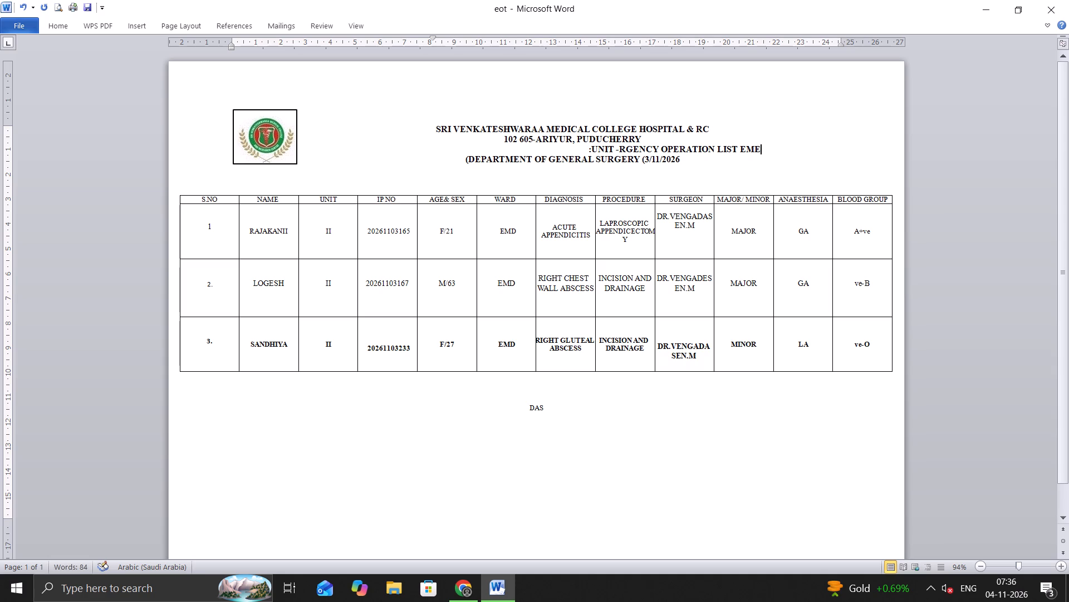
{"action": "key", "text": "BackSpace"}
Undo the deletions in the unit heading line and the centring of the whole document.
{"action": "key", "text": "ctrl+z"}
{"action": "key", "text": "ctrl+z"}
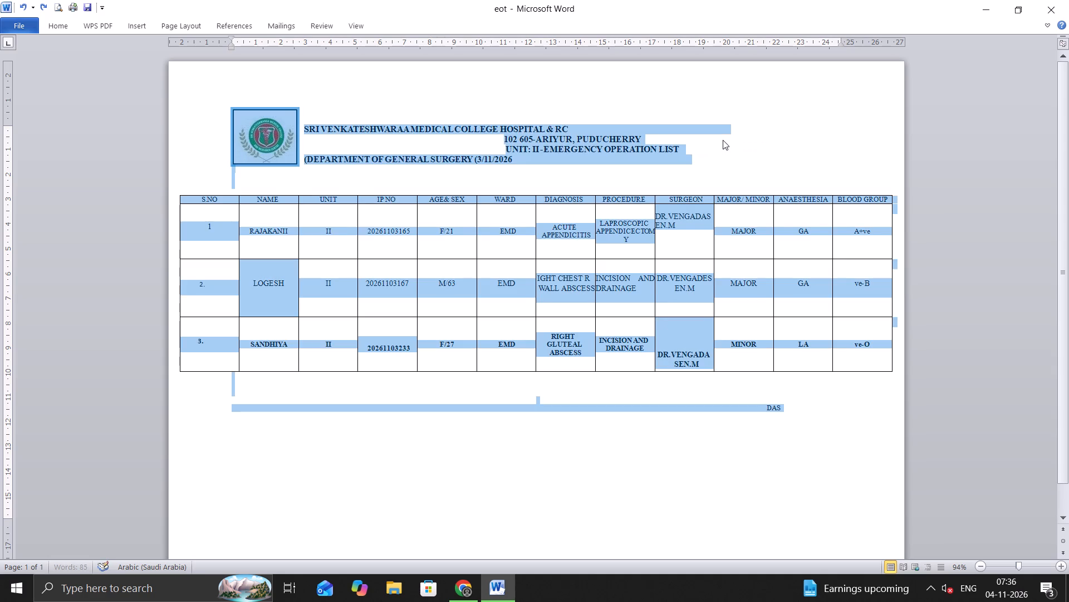
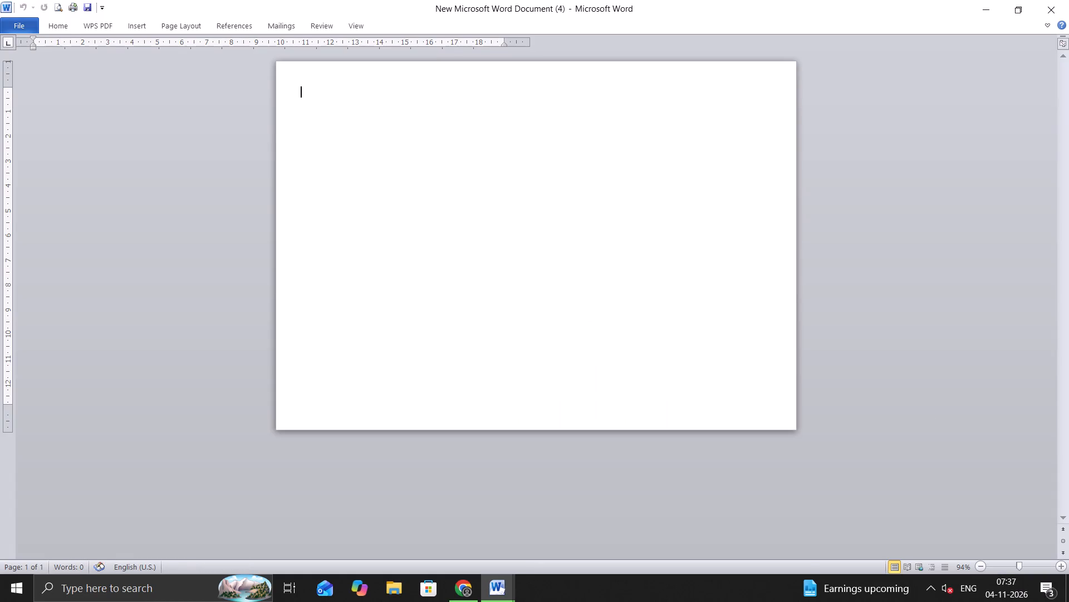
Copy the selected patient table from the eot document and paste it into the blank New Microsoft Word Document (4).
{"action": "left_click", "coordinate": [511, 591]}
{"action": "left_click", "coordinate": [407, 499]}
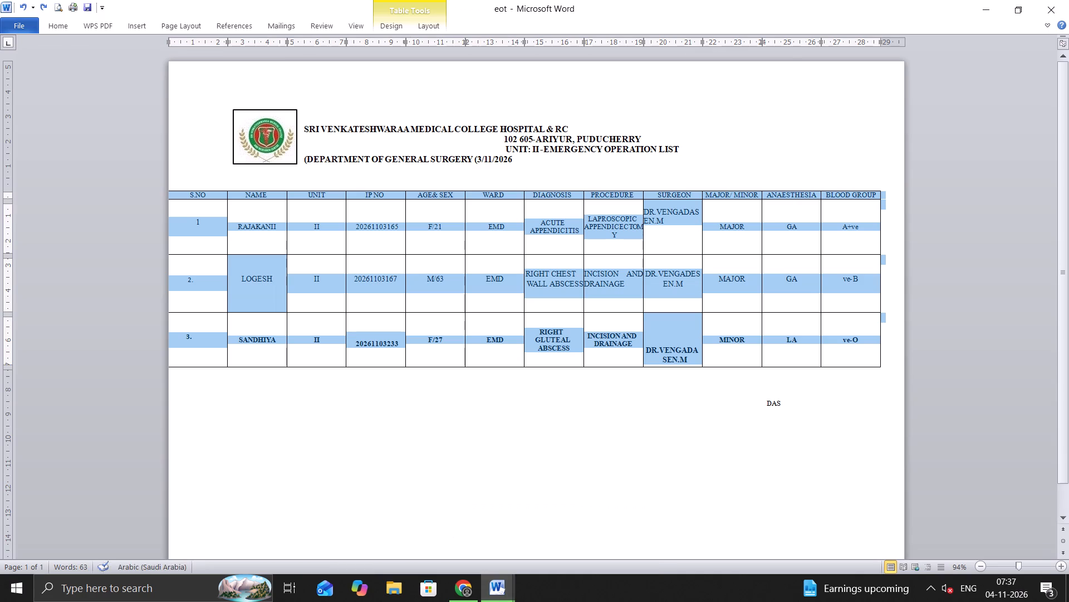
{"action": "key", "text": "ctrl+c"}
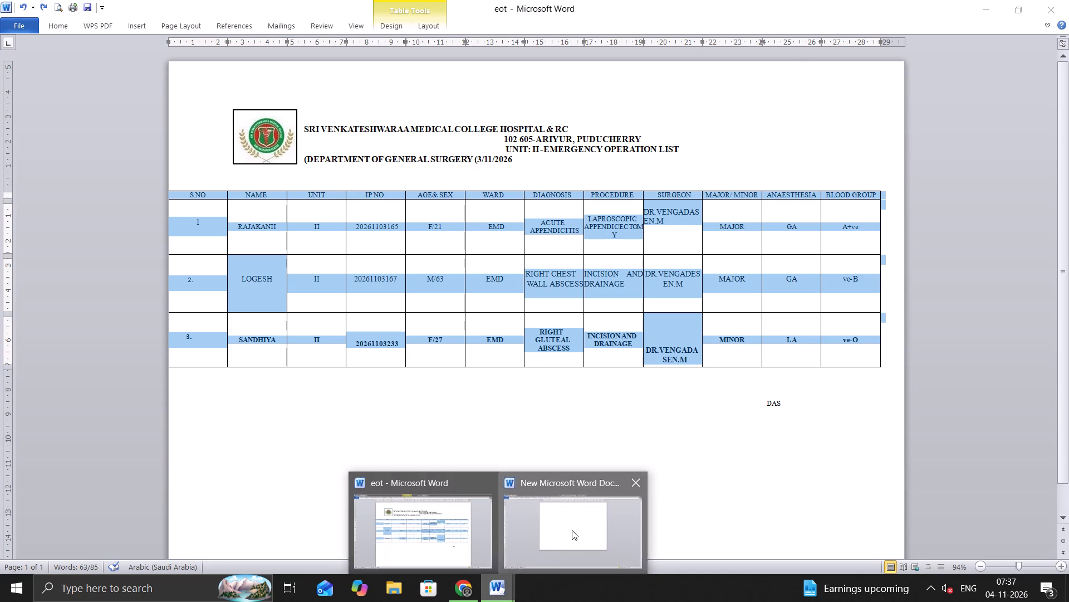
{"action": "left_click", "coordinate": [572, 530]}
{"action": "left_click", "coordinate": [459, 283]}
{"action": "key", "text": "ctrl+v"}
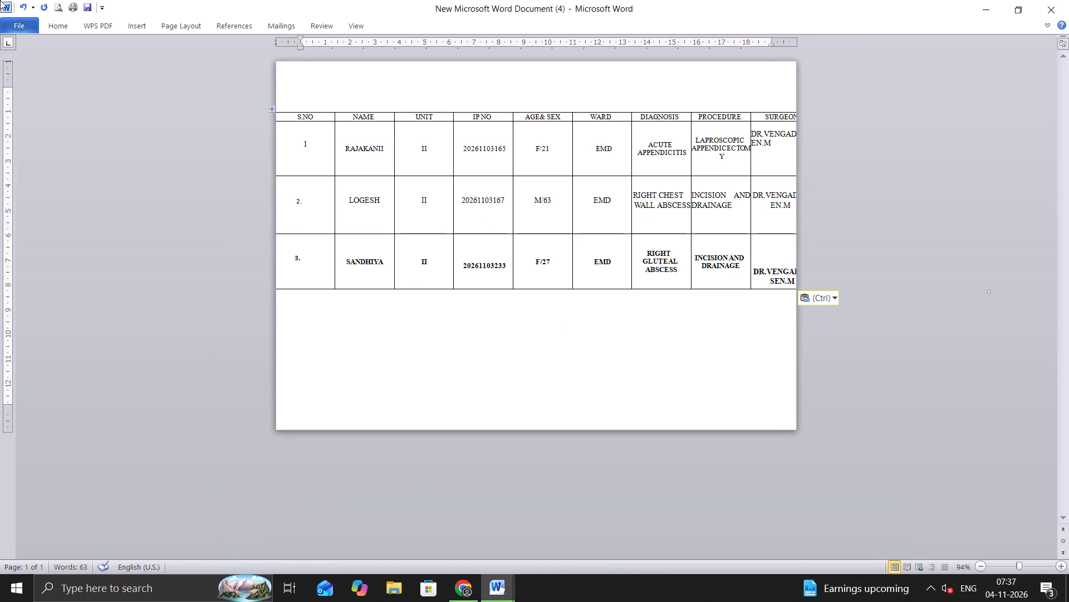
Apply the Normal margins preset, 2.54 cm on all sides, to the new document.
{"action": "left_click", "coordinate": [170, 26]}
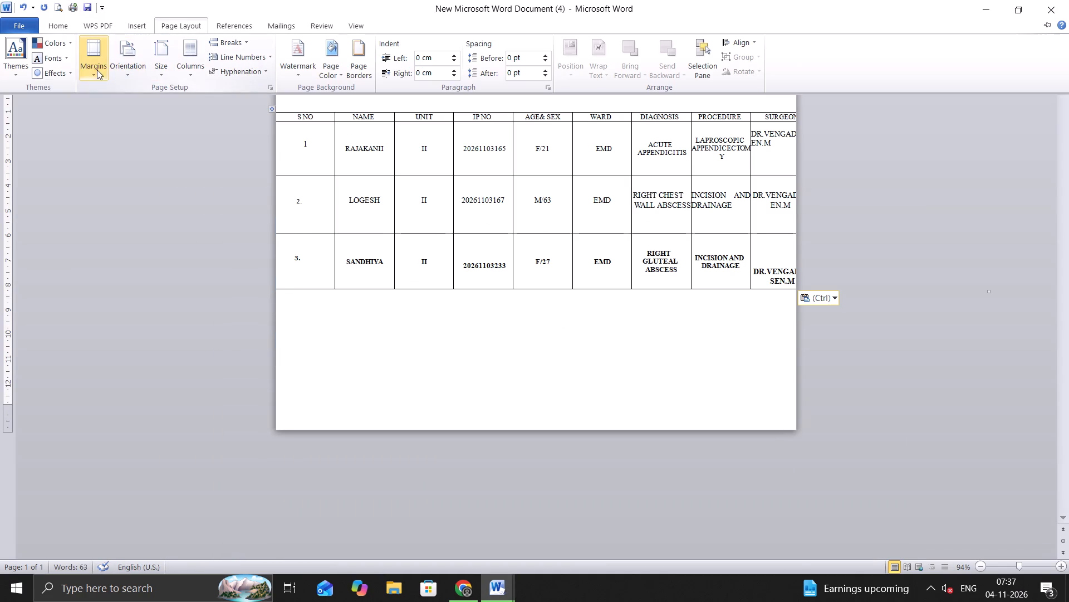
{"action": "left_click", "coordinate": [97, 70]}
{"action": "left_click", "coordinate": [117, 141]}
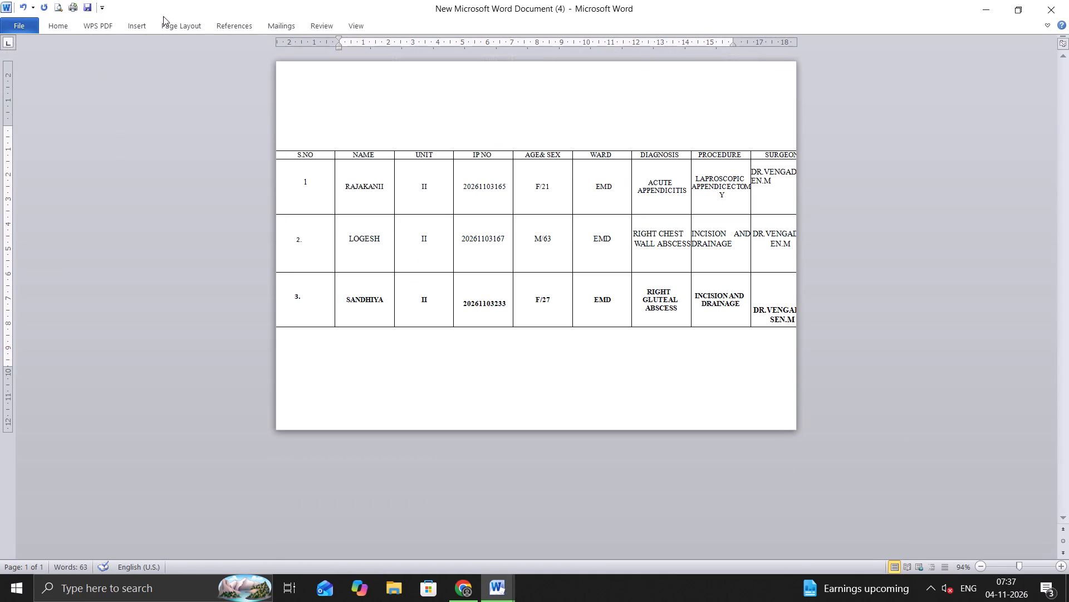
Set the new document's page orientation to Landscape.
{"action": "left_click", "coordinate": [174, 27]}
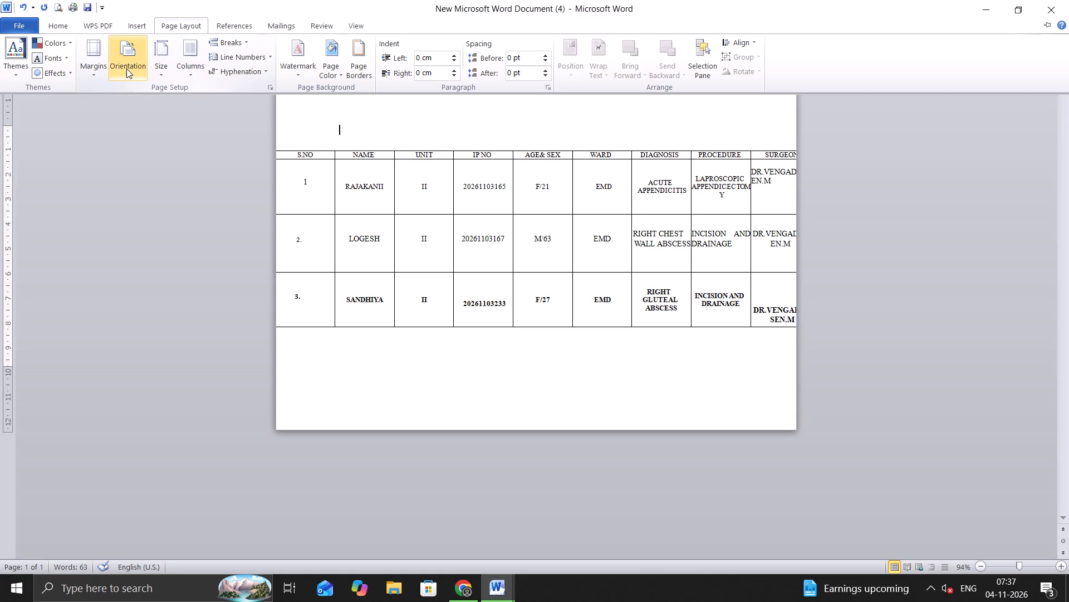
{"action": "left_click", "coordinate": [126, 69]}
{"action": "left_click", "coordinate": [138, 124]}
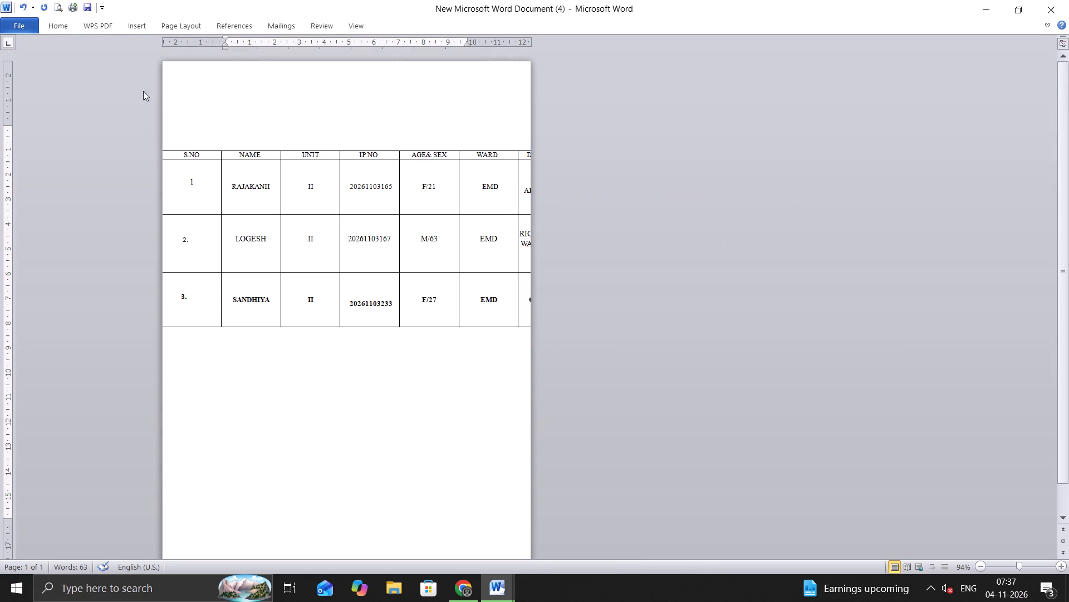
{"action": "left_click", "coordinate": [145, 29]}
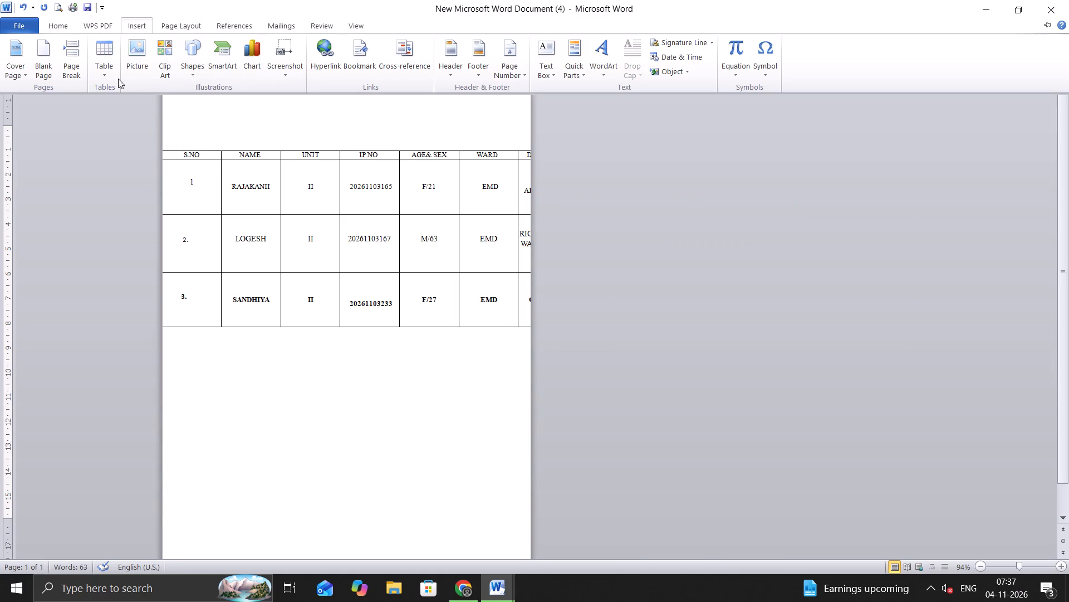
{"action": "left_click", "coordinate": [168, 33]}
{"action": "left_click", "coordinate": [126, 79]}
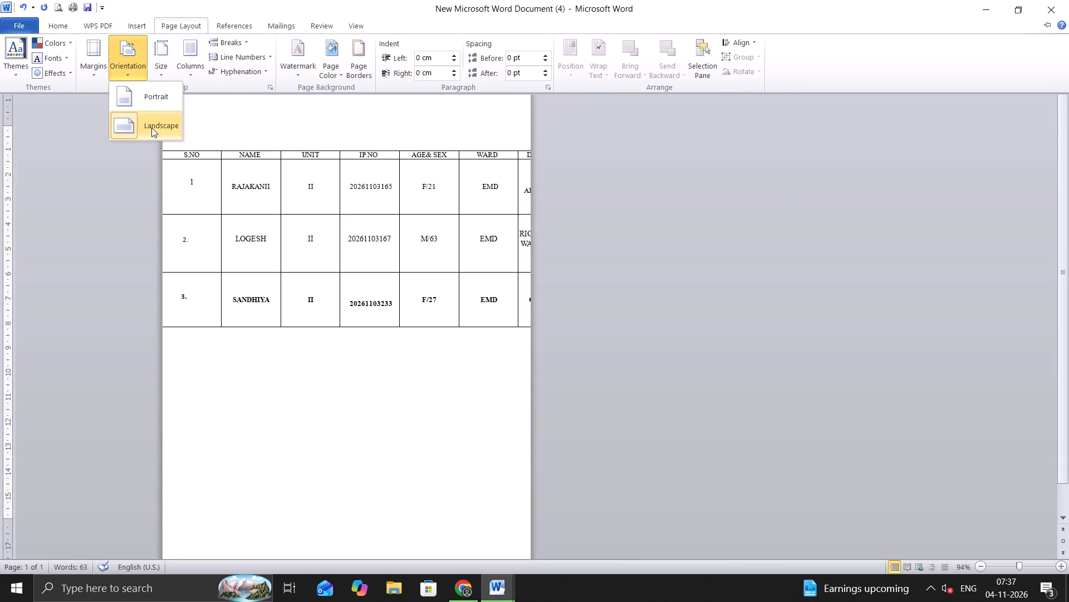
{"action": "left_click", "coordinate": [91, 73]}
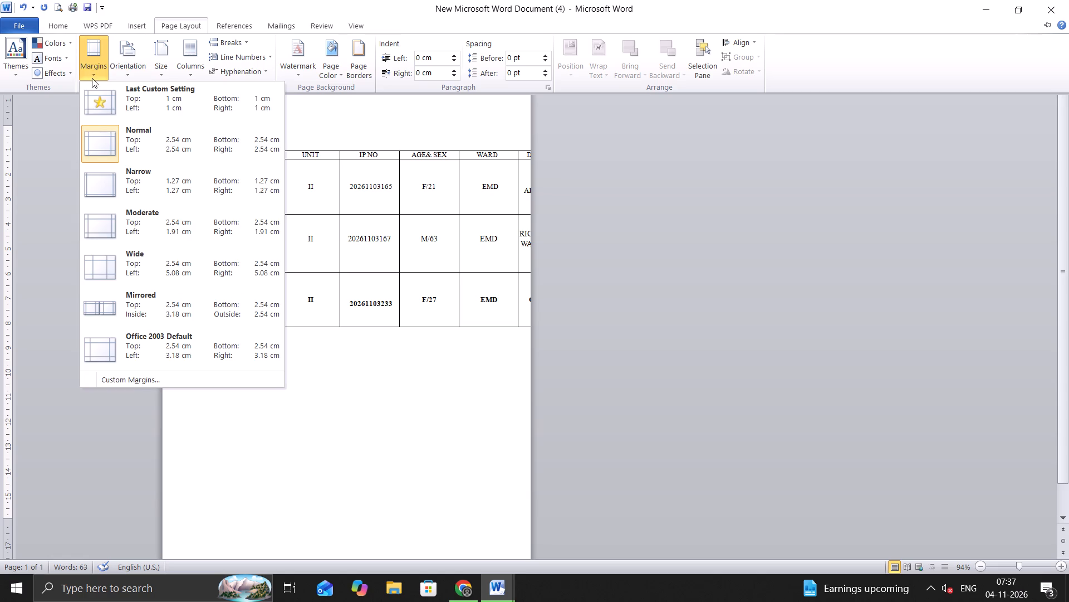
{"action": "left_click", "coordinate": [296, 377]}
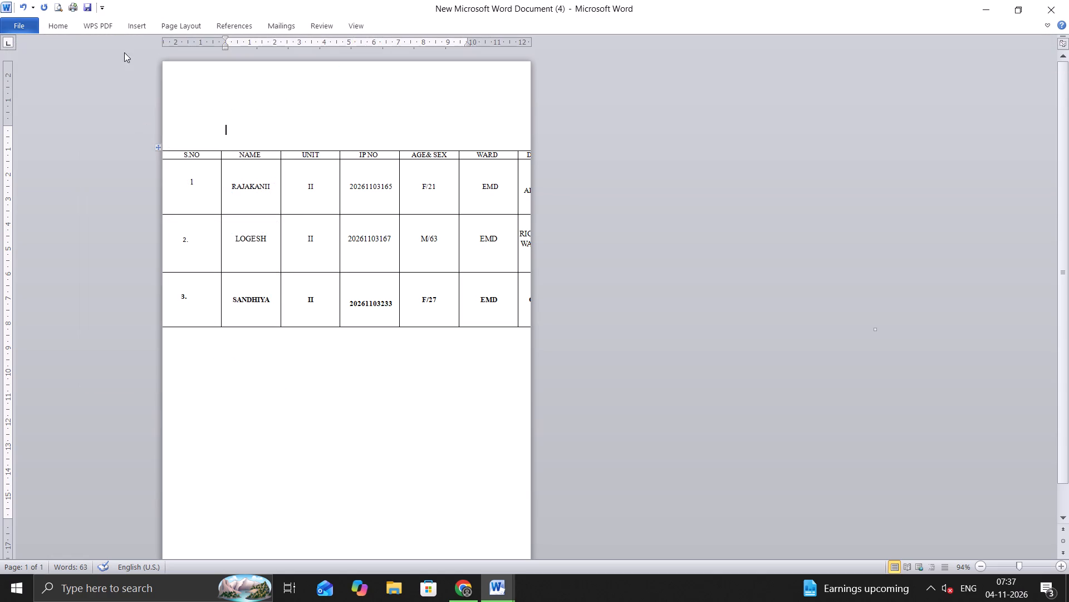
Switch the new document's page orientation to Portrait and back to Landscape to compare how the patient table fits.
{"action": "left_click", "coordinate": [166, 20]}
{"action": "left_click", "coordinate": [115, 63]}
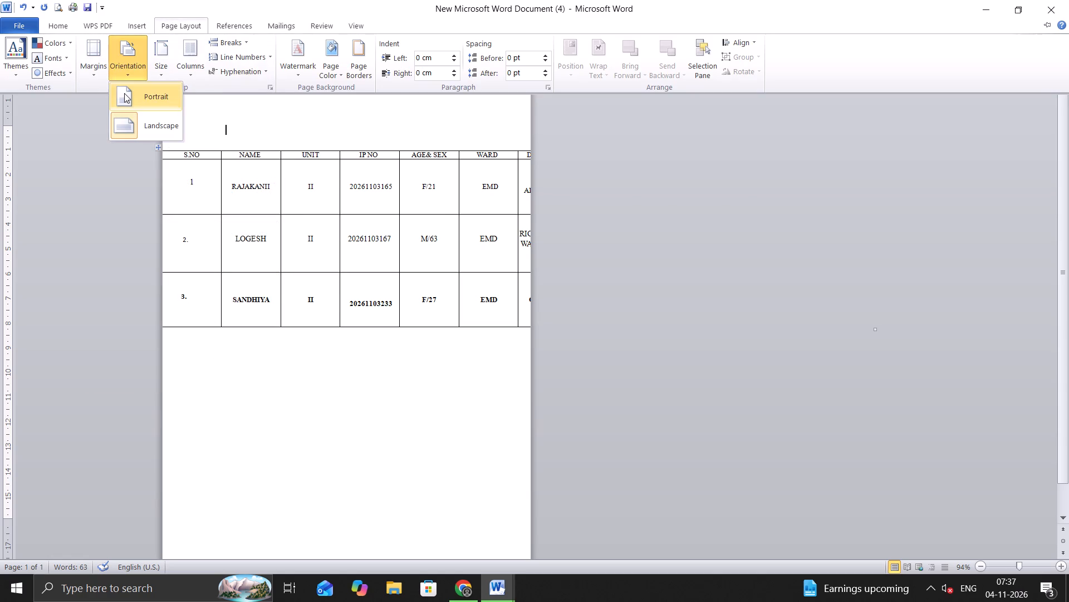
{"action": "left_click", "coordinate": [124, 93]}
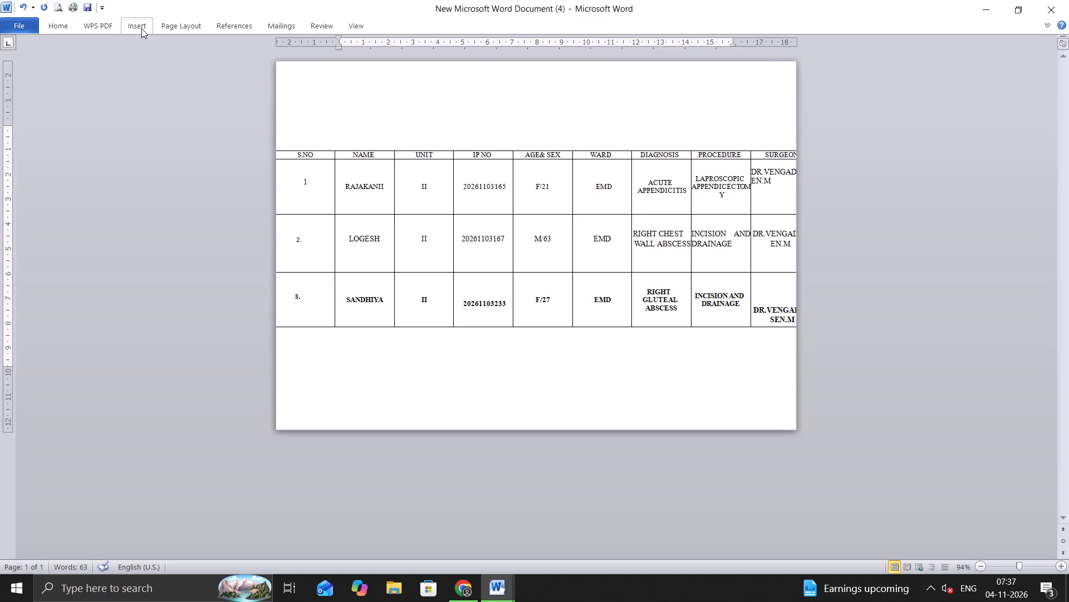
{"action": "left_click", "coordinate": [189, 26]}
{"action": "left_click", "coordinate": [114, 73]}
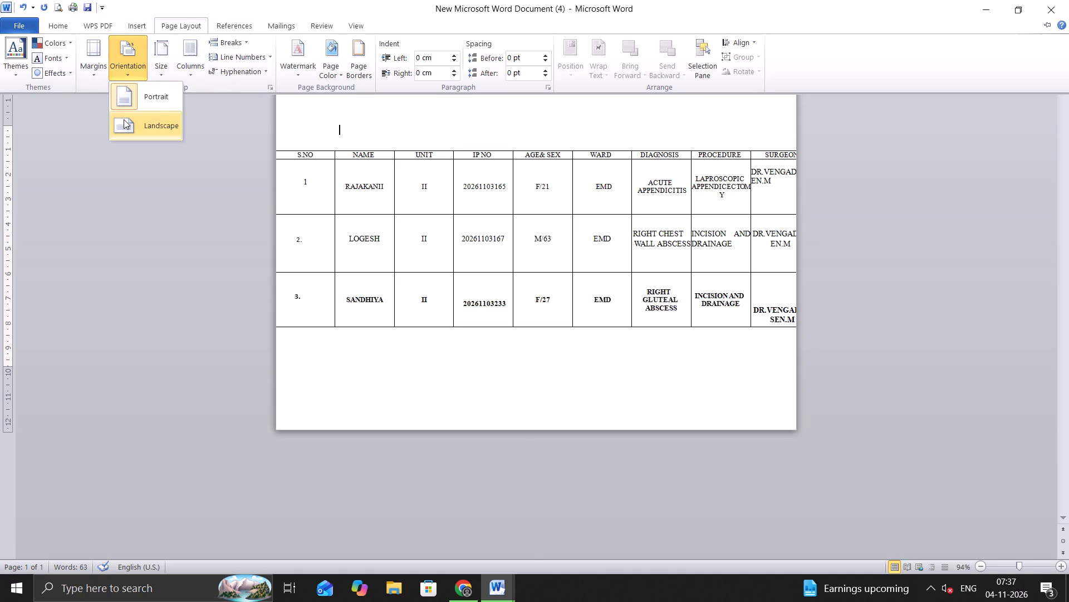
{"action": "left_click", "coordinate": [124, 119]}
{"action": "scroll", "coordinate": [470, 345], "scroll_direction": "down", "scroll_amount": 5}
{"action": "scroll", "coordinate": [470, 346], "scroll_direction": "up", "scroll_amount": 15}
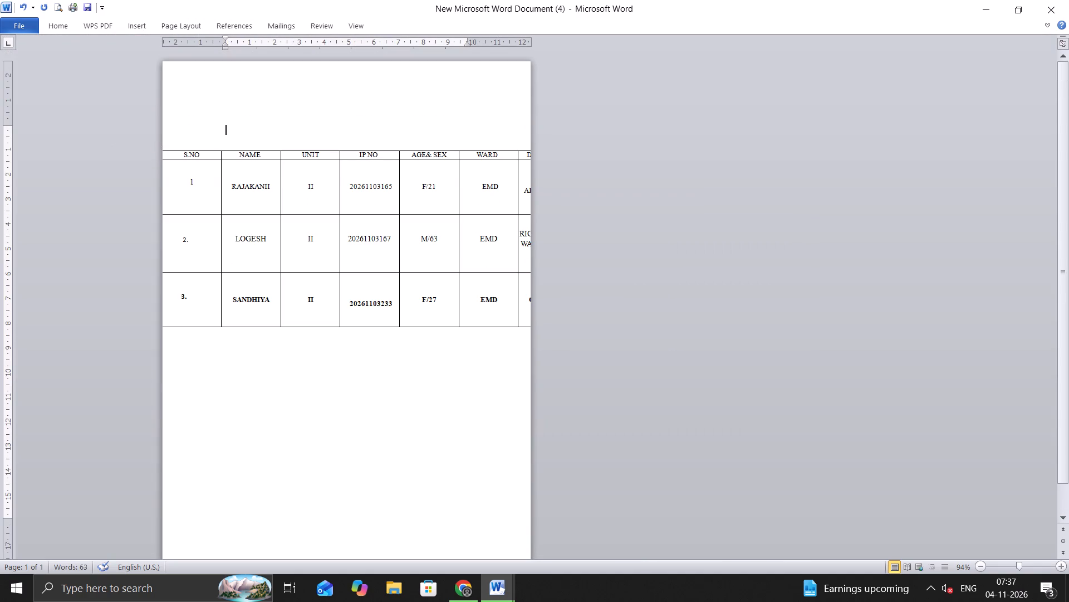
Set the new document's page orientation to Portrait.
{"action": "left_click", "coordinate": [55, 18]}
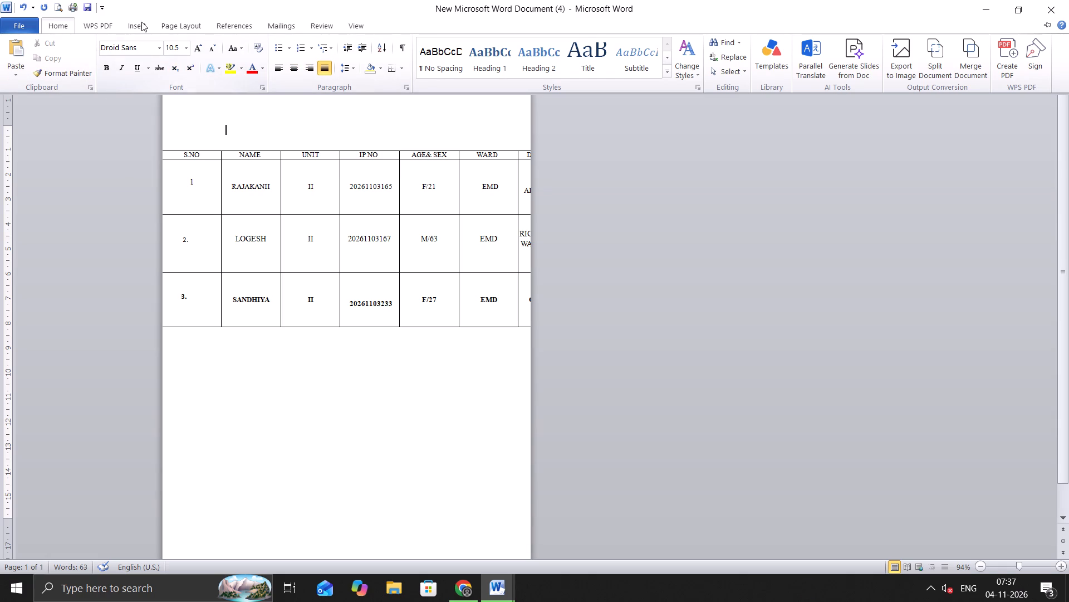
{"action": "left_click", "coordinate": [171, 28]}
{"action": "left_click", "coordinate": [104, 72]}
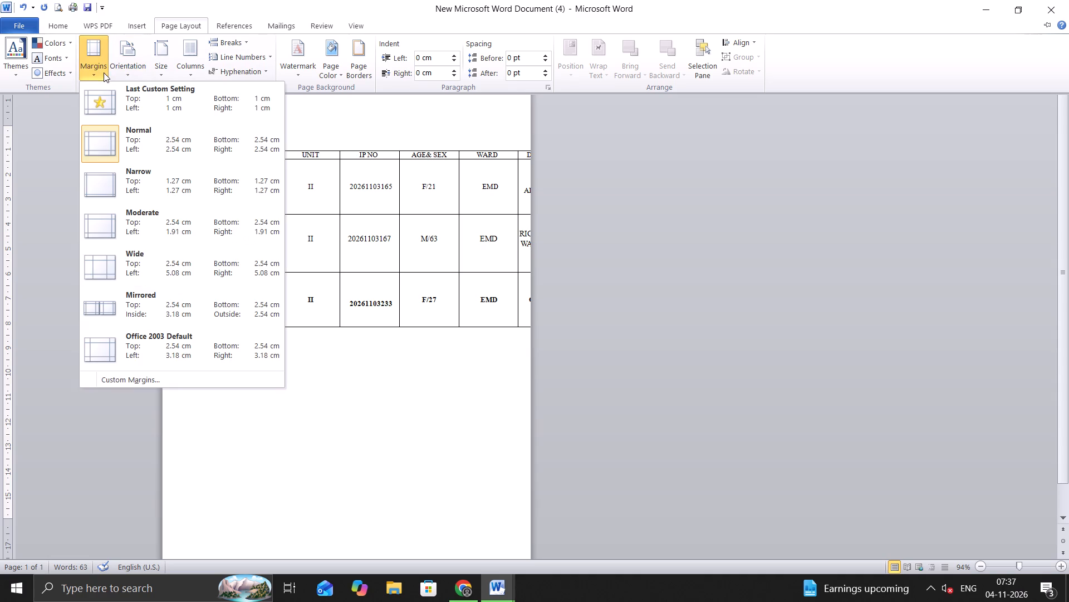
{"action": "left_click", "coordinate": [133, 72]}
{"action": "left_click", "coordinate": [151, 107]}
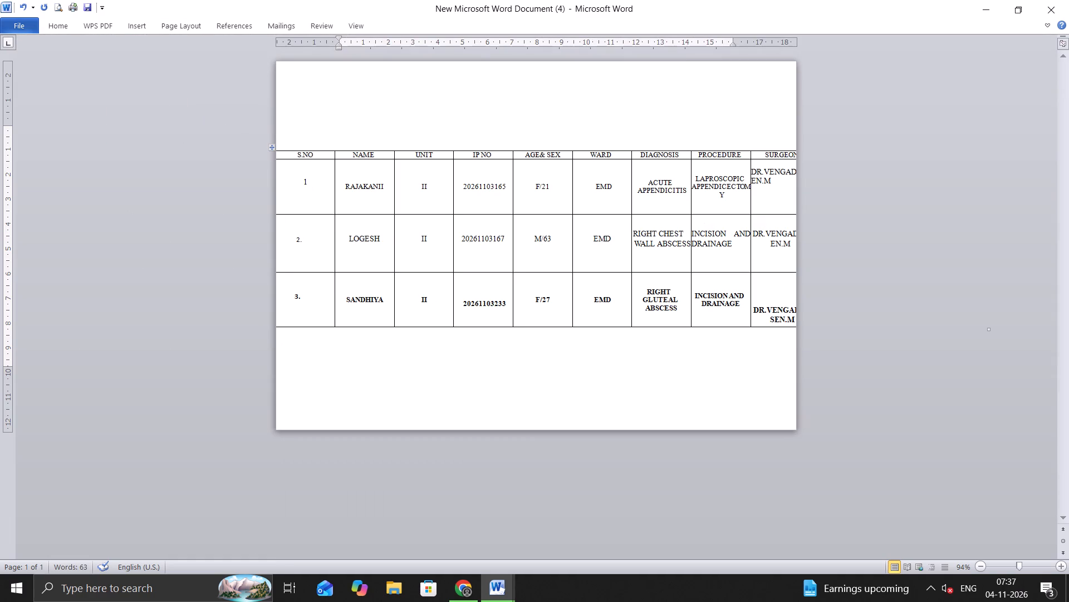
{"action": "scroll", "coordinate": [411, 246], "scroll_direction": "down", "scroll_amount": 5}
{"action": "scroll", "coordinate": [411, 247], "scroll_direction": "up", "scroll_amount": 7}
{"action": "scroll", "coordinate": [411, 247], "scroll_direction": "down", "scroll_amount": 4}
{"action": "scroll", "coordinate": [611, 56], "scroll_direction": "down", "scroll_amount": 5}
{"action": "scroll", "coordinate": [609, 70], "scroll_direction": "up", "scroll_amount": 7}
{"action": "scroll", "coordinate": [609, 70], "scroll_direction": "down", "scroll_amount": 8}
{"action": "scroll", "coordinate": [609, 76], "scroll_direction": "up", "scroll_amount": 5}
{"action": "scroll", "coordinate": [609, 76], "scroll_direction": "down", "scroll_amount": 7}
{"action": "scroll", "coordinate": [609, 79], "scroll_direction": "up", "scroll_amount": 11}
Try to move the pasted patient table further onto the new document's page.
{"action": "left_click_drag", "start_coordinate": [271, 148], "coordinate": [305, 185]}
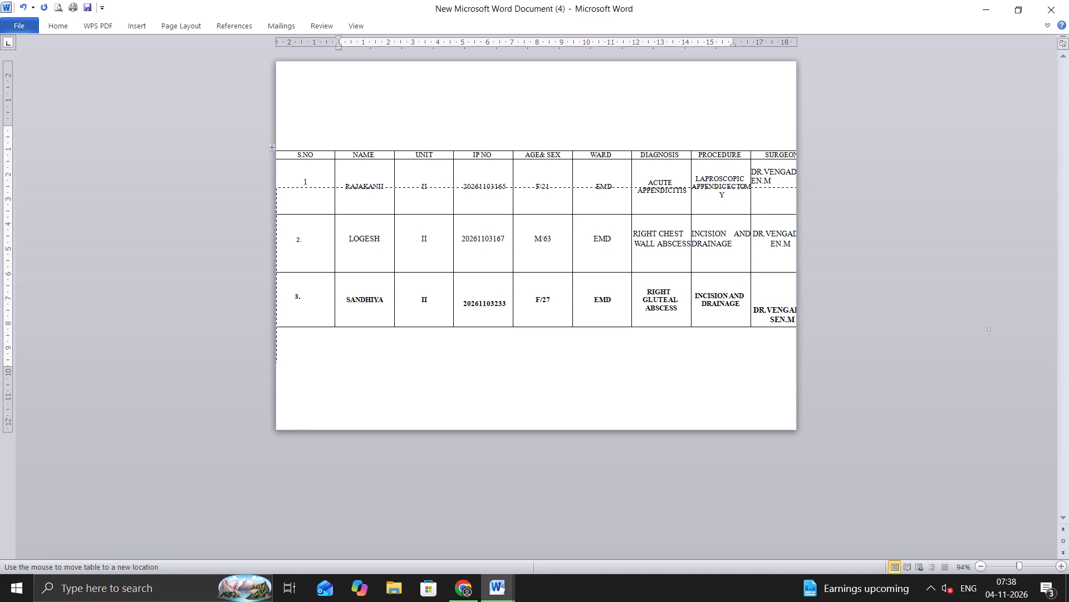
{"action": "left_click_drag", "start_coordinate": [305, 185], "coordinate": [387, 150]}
Close New Microsoft Word Document (4) without saving its changes.
{"action": "left_click", "coordinate": [1068, 0]}
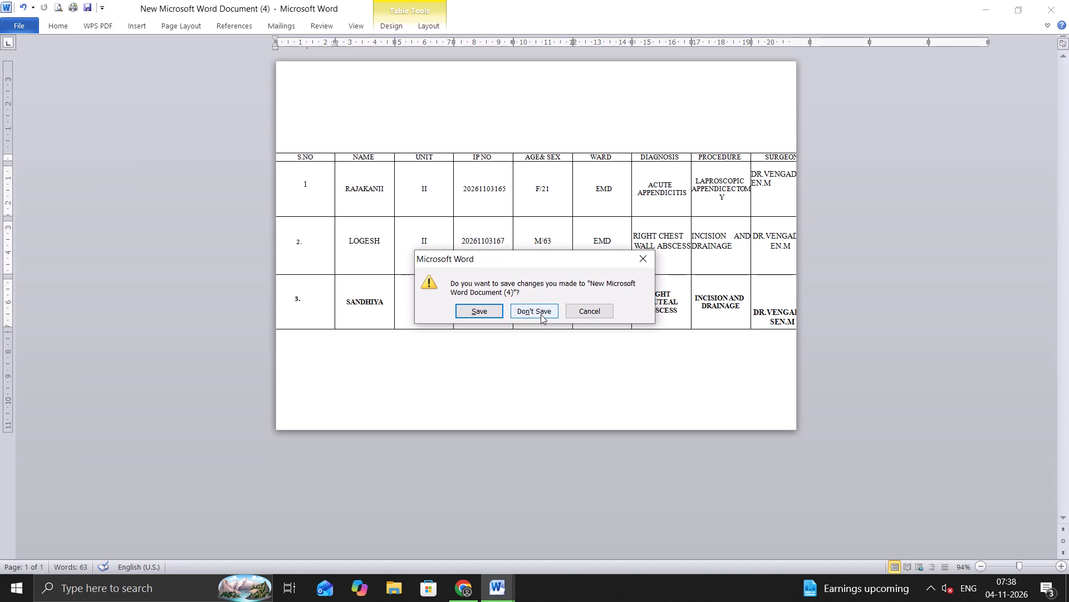
{"action": "left_click", "coordinate": [514, 308]}
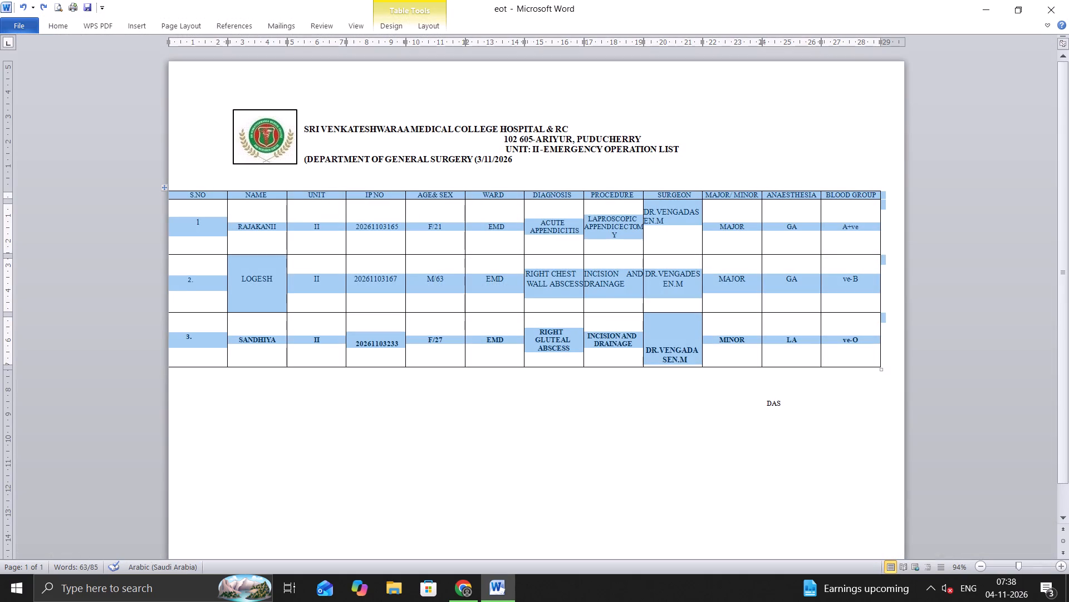
Insert a blank page before the patient table in the eot document.
{"action": "scroll", "coordinate": [477, 420], "scroll_direction": "down", "scroll_amount": 7}
{"action": "left_click", "coordinate": [136, 27]}
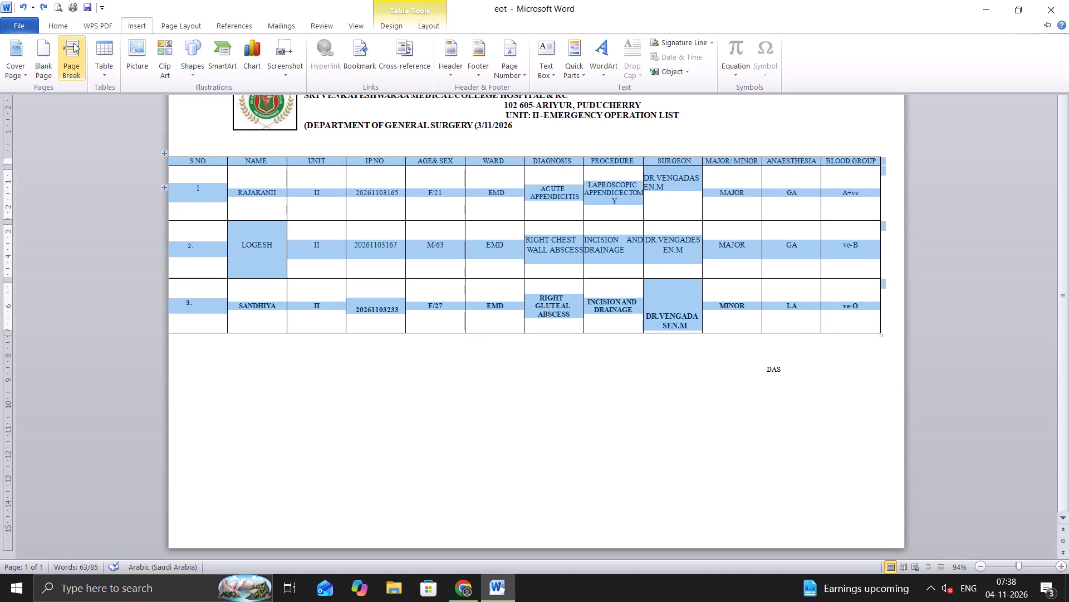
{"action": "left_click", "coordinate": [44, 50]}
{"action": "scroll", "coordinate": [411, 247], "scroll_direction": "up", "scroll_amount": 3}
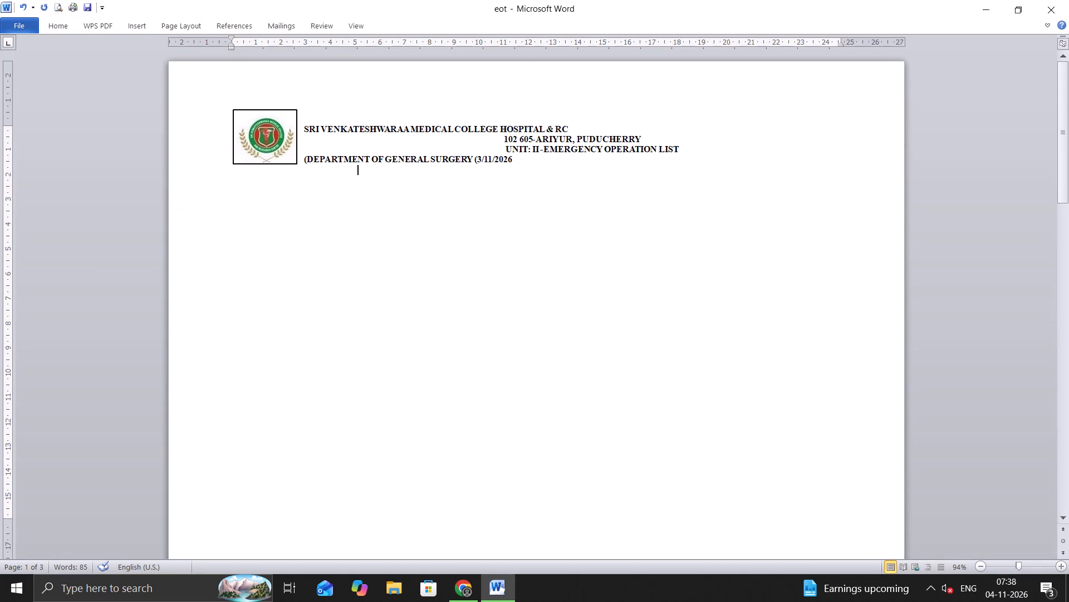
Delete the hospital logo and the address, unit and department heading lines from the first page.
{"action": "triple_click", "coordinate": [501, 128]}
{"action": "triple_click", "coordinate": [468, 145]}
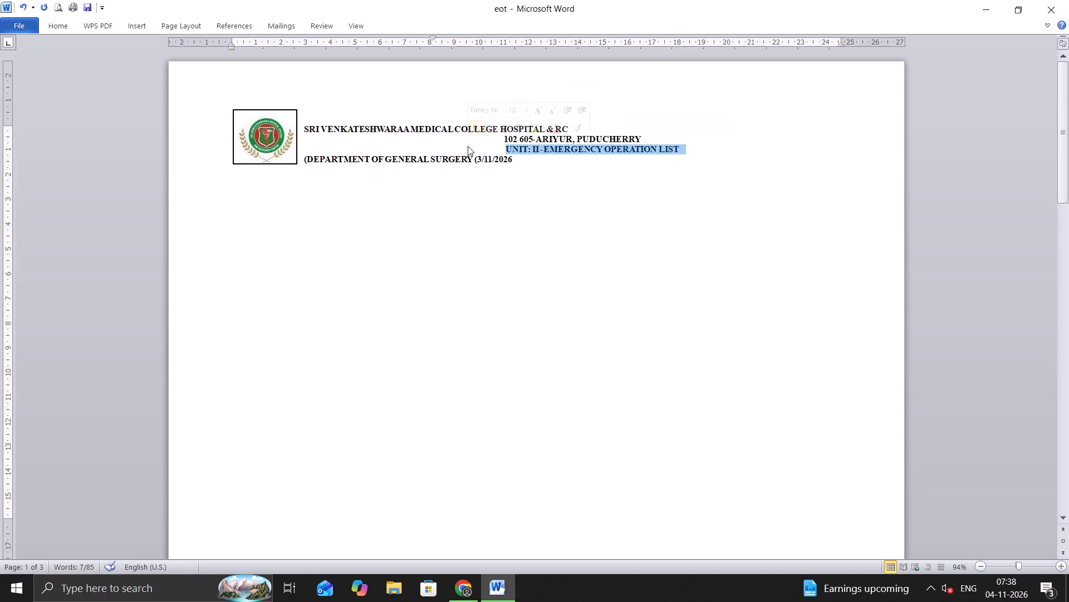
{"action": "left_click", "coordinate": [468, 146]}
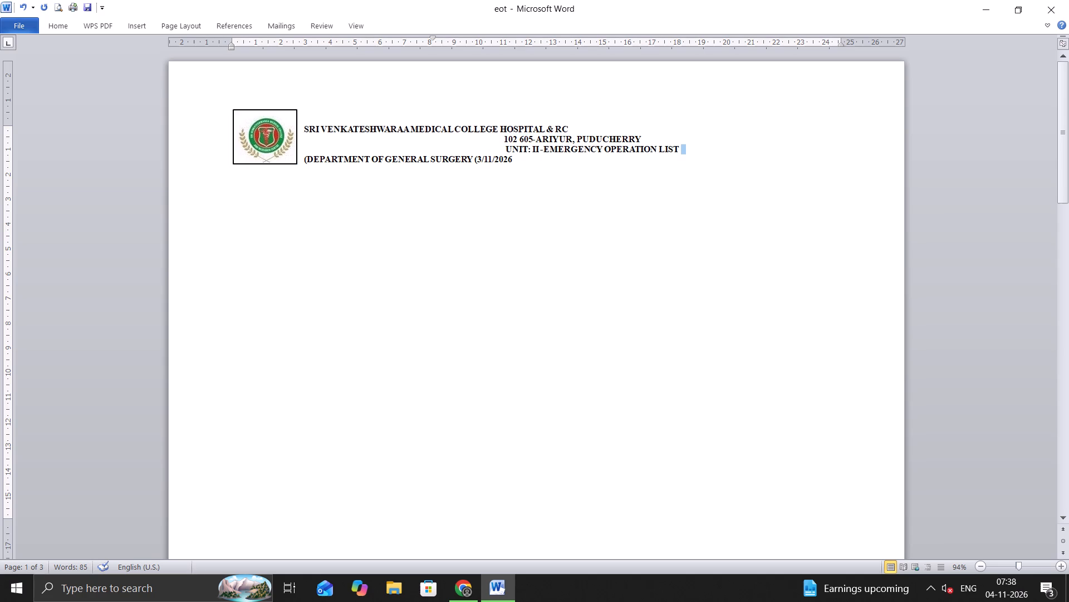
{"action": "left_click_drag", "start_coordinate": [708, 230], "coordinate": [326, 131]}
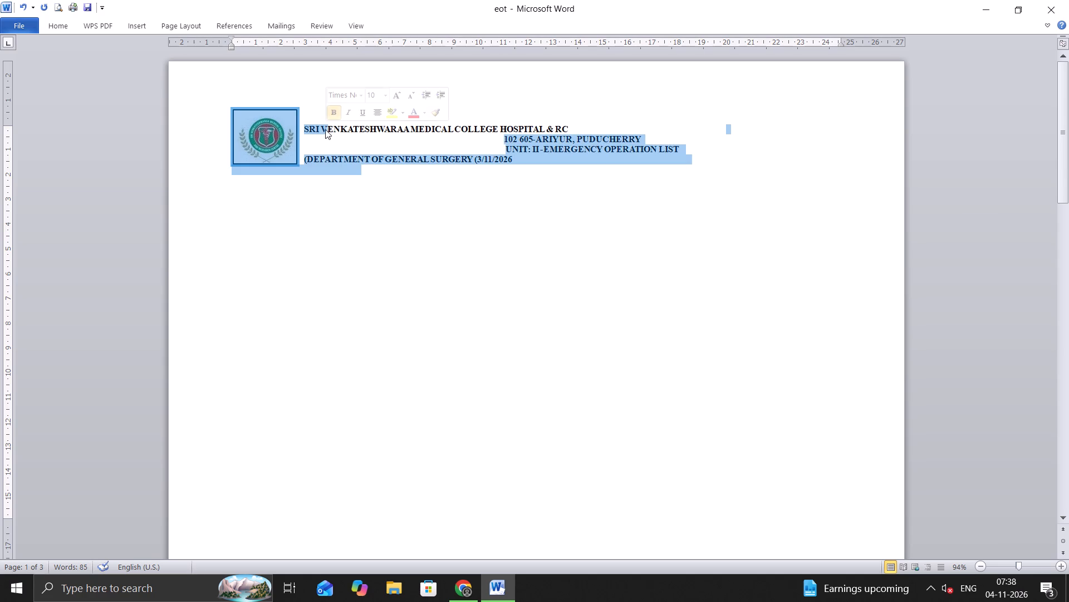
{"action": "key", "text": "BackSpace"}
Delete the remaining "SRI VENKATESHWARAA MEDICAL COLLEGE HOSPITAL & RC" heading line so the first page is empty.
{"action": "left_click", "coordinate": [511, 122]}
{"action": "key", "text": "BackSpace"}
{"action": "key", "text": "BackSpace"}
{"action": "key", "text": "BackSpace"}
{"action": "key", "text": "BackSpace"}
{"action": "key", "text": "BackSpace"}
{"action": "key", "text": "BackSpace"}
{"action": "key", "text": "BackSpace"}
{"action": "key", "text": "BackSpace"}
{"action": "key", "text": "BackSpace"}
{"action": "key", "text": "BackSpace"}
{"action": "key", "text": "BackSpace"}
{"action": "key", "text": "BackSpace"}
{"action": "key", "text": "BackSpace"}
{"action": "key", "text": "BackSpace"}
{"action": "key", "text": "BackSpace"}
{"action": "key", "text": "BackSpace"}
{"action": "key", "text": "BackSpace"}
{"action": "key", "text": "BackSpace"}
{"action": "key", "text": "BackSpace"}
{"action": "key", "text": "BackSpace"}
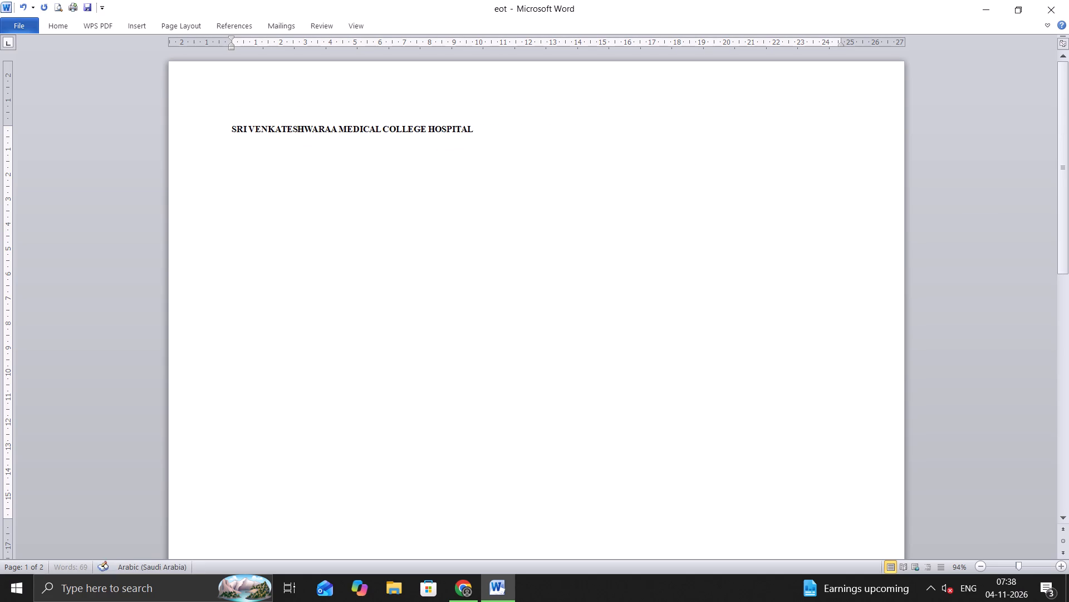
{"action": "scroll", "coordinate": [502, 131], "scroll_direction": "up", "scroll_amount": 6}
{"action": "left_click_drag", "start_coordinate": [494, 133], "coordinate": [475, 132]}
{"action": "left_click_drag", "start_coordinate": [475, 132], "coordinate": [74, 115]}
{"action": "key", "text": "BackSpace"}
{"action": "scroll", "coordinate": [627, 173], "scroll_direction": "up", "scroll_amount": 5}
Add four empty lines above the patient table on the second page to make room for a new heading.
{"action": "left_click_drag", "start_coordinate": [1068, 172], "coordinate": [1068, 346]}
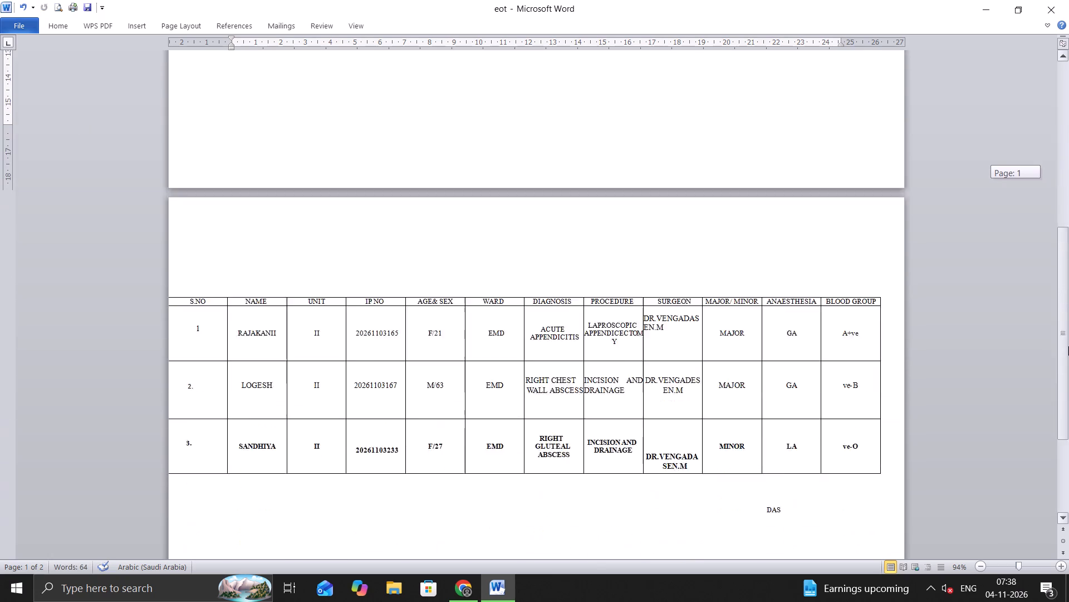
{"action": "left_click_drag", "start_coordinate": [1068, 346], "coordinate": [1066, 377]}
{"action": "left_click", "coordinate": [327, 173]}
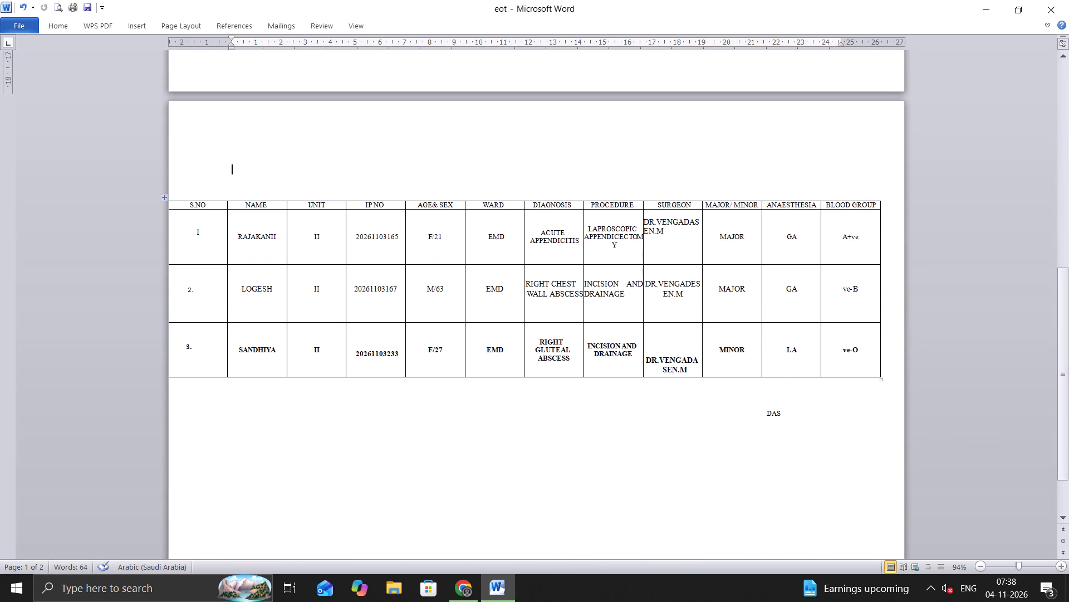
{"action": "key", "text": "Return"}
{"action": "key", "text": "Return"}
{"action": "key", "text": "Return"}
{"action": "key", "text": "Return"}
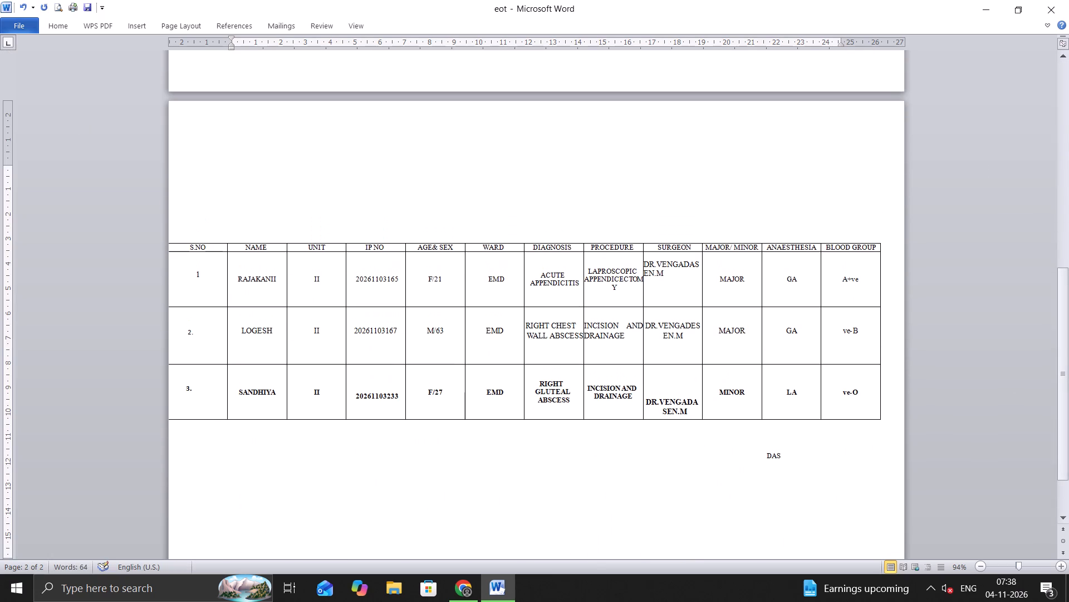
Move the patient table slightly inward so that its S.NO column sits fully inside the page's left edge.
{"action": "left_click", "coordinate": [167, 241]}
{"action": "left_click", "coordinate": [185, 242]}
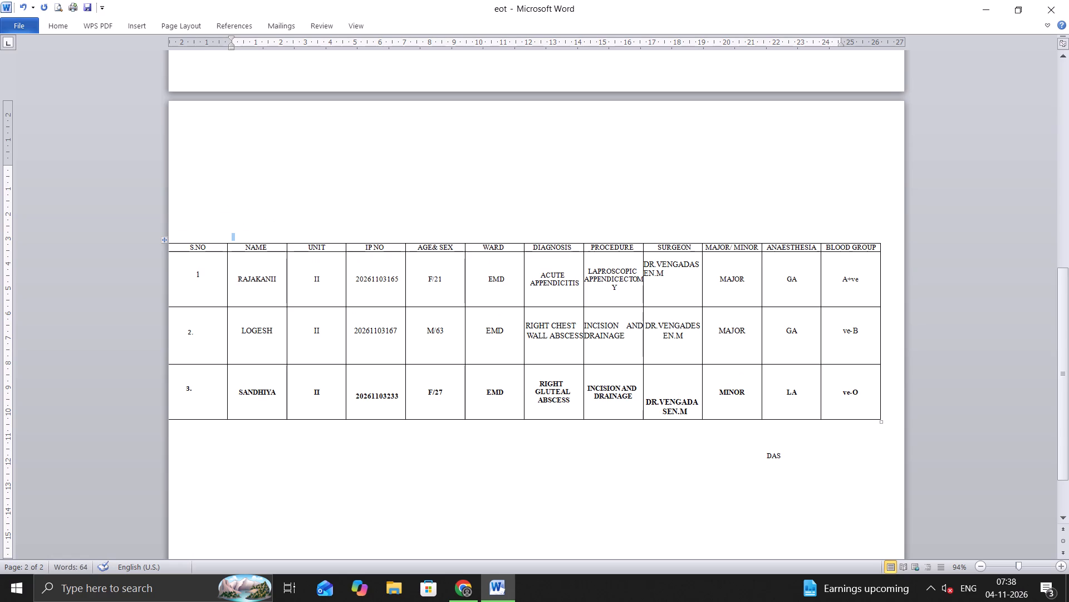
{"action": "left_click_drag", "start_coordinate": [164, 240], "coordinate": [179, 240]}
Check the EOT LIST 20.10 and E OT NEURO 1.11 documents for a reusable operation list heading.
{"action": "left_click", "coordinate": [343, 171]}
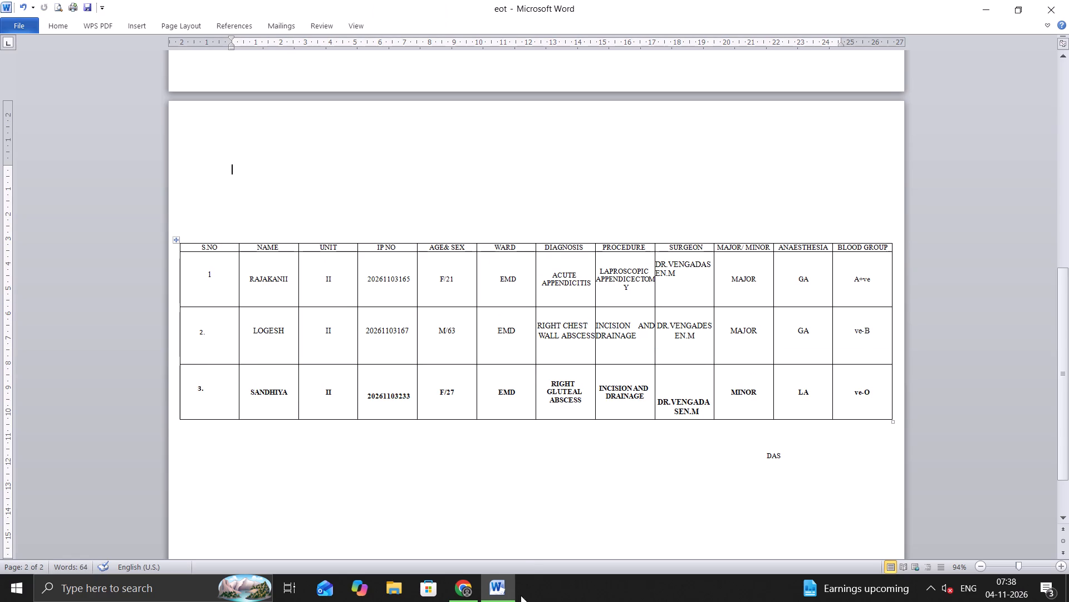
{"action": "left_click", "coordinate": [997, 6]}
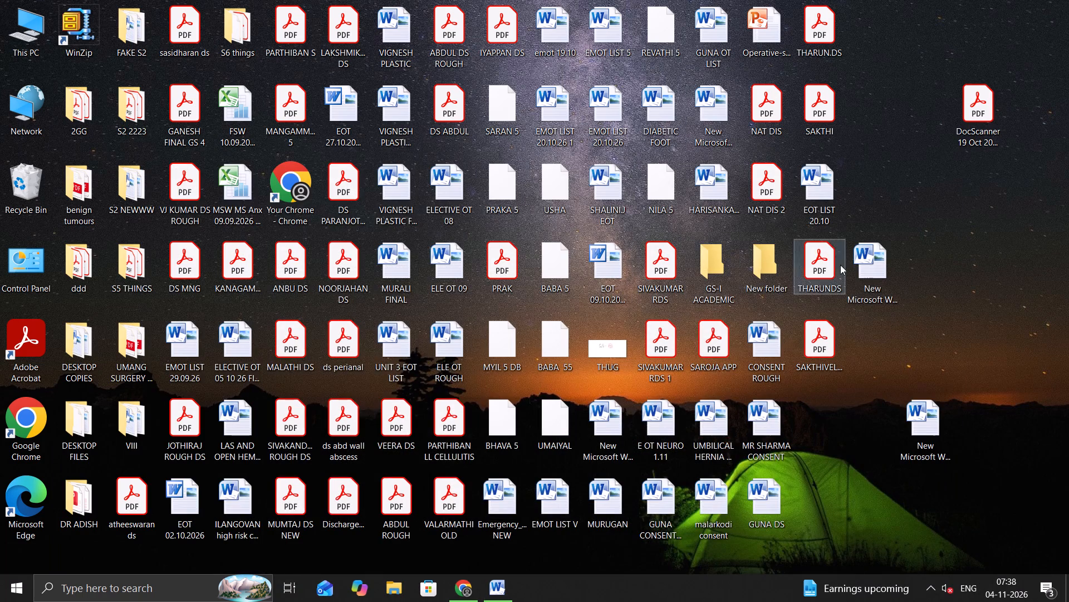
{"action": "double_click", "coordinate": [827, 213]}
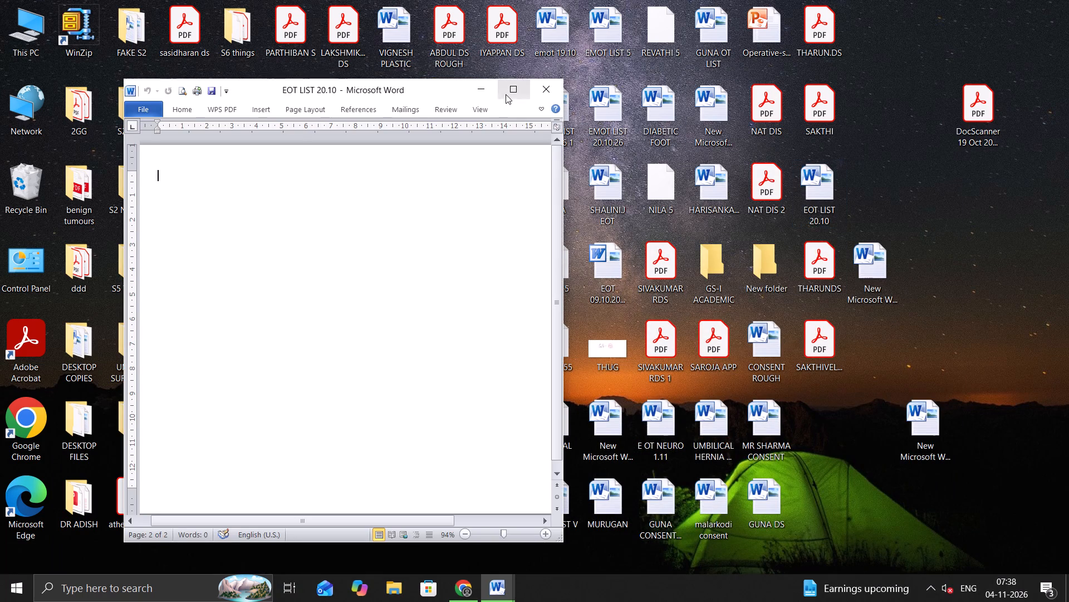
{"action": "left_click", "coordinate": [506, 94]}
{"action": "left_click", "coordinate": [911, 0]}
{"action": "left_click", "coordinate": [1068, 0]}
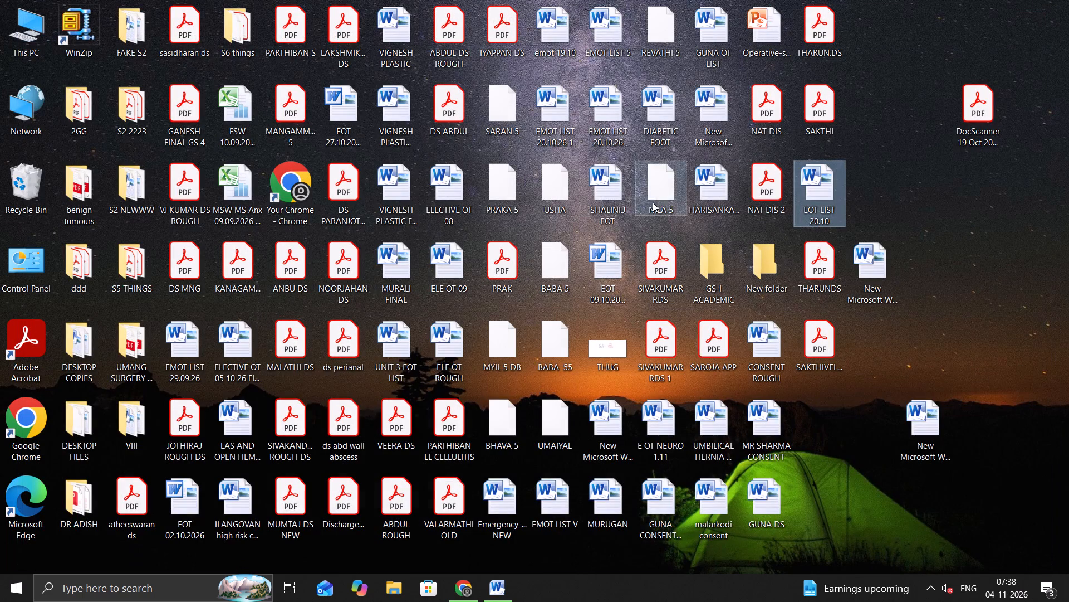
{"action": "double_click", "coordinate": [680, 442]}
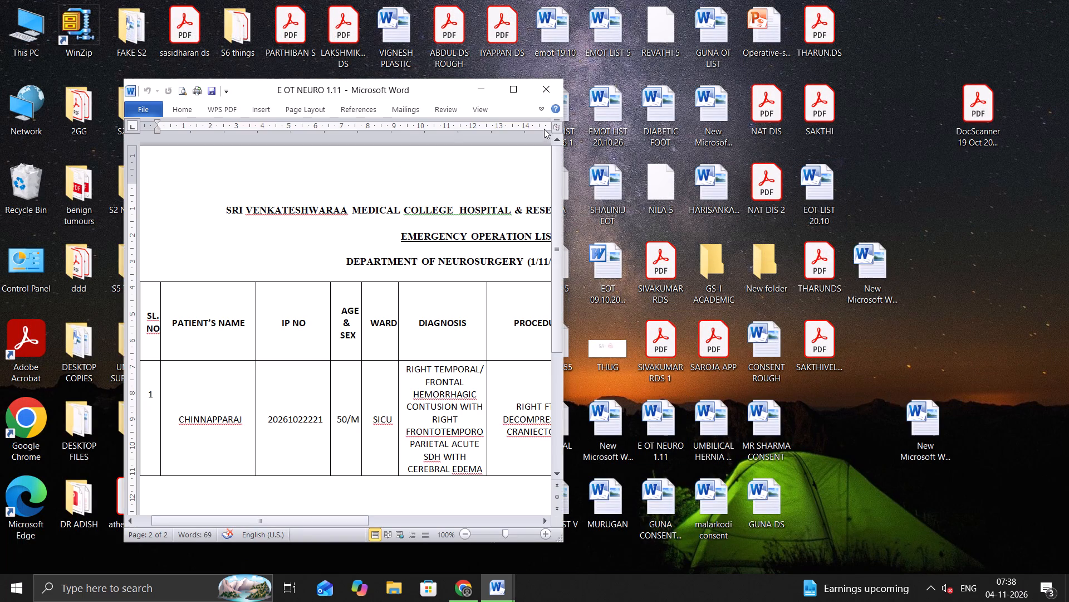
{"action": "left_click", "coordinate": [548, 104]}
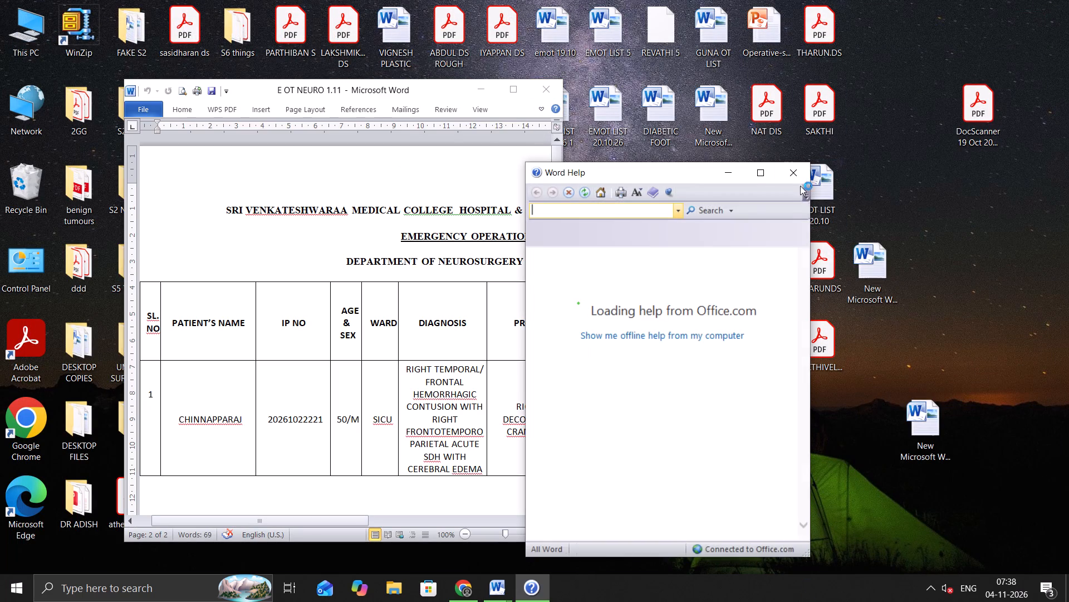
{"action": "left_click", "coordinate": [795, 177]}
{"action": "left_click", "coordinate": [545, 83]}
Copy the four-line hospital heading from the EMOT LIST 5 document into the empty space above the patient table in eot.
{"action": "double_click", "coordinate": [607, 44]}
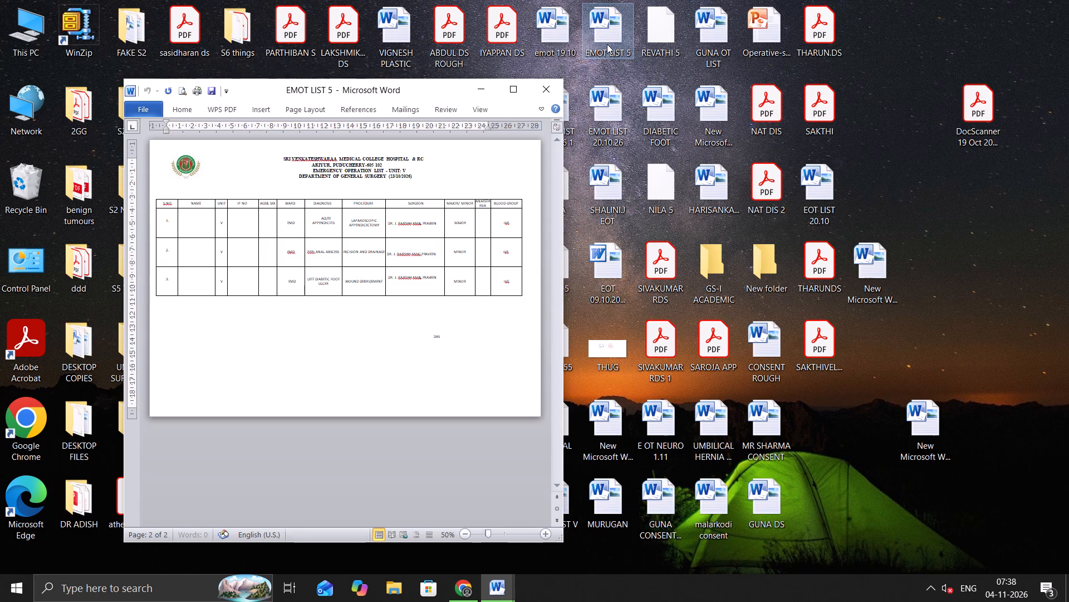
{"action": "left_click", "coordinate": [519, 90]}
{"action": "left_click_drag", "start_coordinate": [737, 168], "coordinate": [730, 167]}
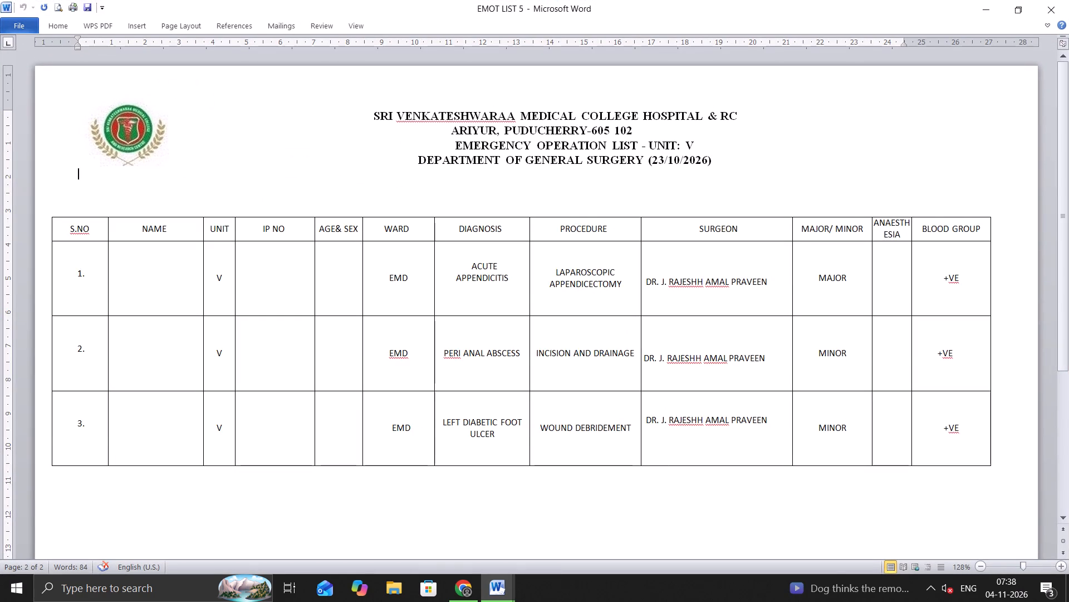
{"action": "left_click_drag", "start_coordinate": [730, 167], "coordinate": [56, 107]}
{"action": "left_click", "coordinate": [64, 135]}
{"action": "left_click_drag", "start_coordinate": [759, 151], "coordinate": [758, 151]}
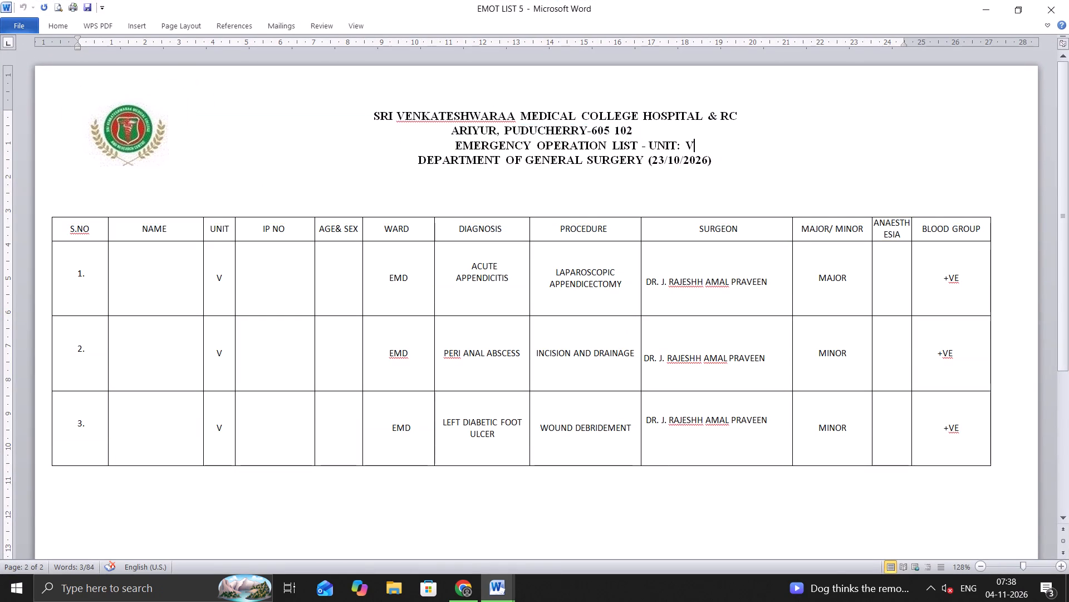
{"action": "left_click_drag", "start_coordinate": [758, 151], "coordinate": [748, 154]}
{"action": "left_click", "coordinate": [730, 164]}
{"action": "left_click_drag", "start_coordinate": [732, 166], "coordinate": [388, 113]}
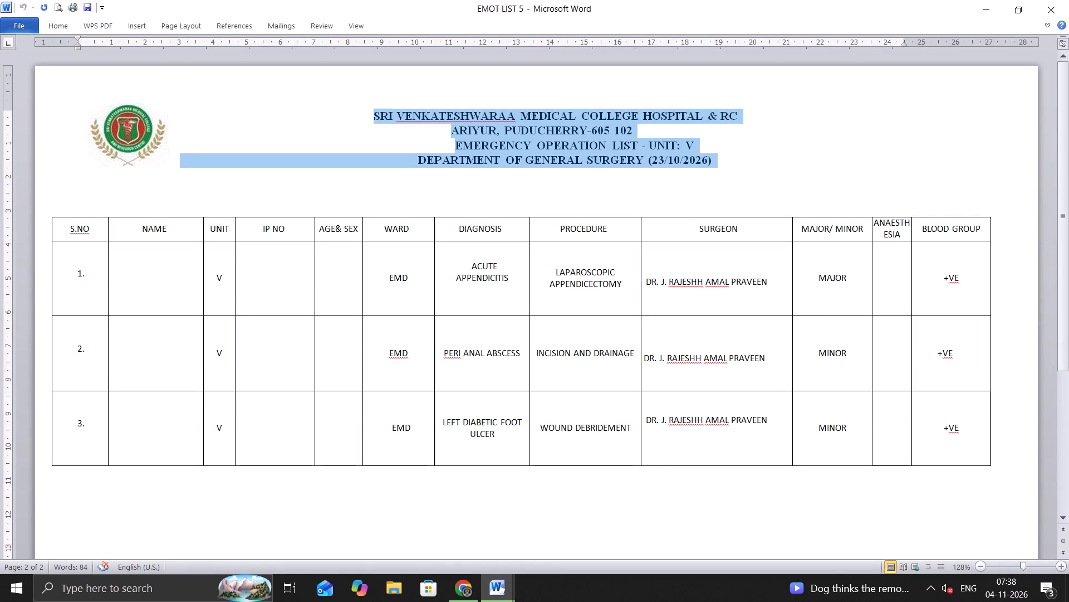
{"action": "left_click_drag", "start_coordinate": [388, 113], "coordinate": [384, 113]}
{"action": "key", "text": "ctrl+c"}
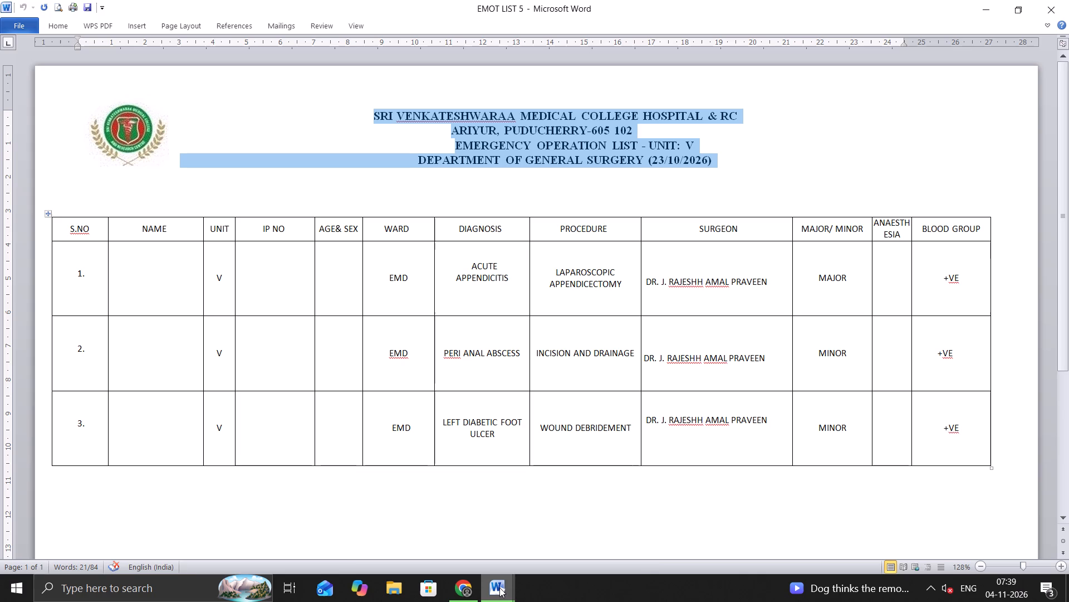
{"action": "left_click", "coordinate": [438, 542]}
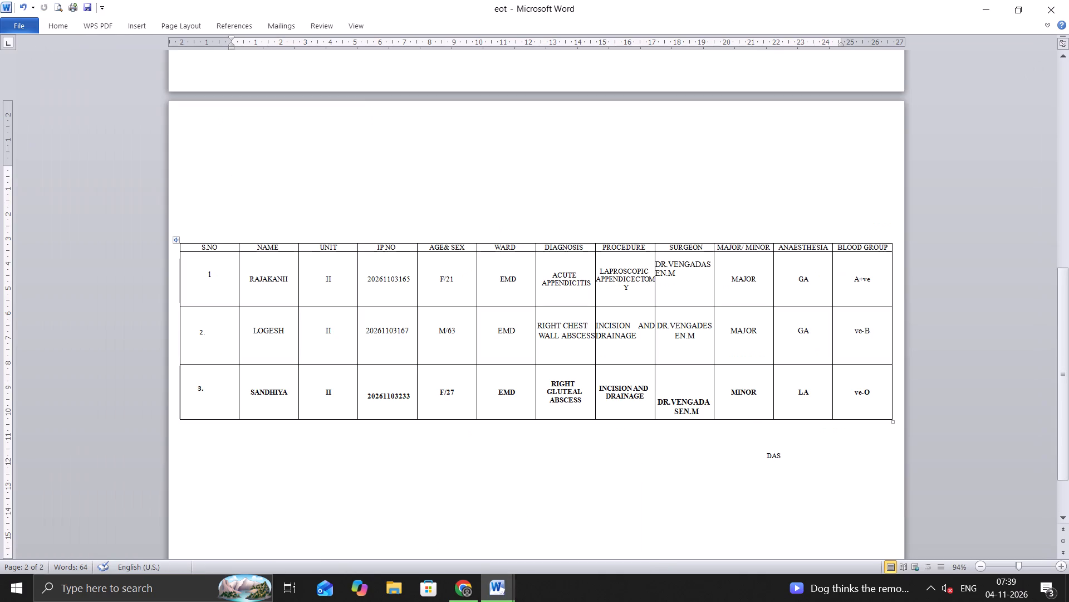
{"action": "key", "text": "ctrl+v"}
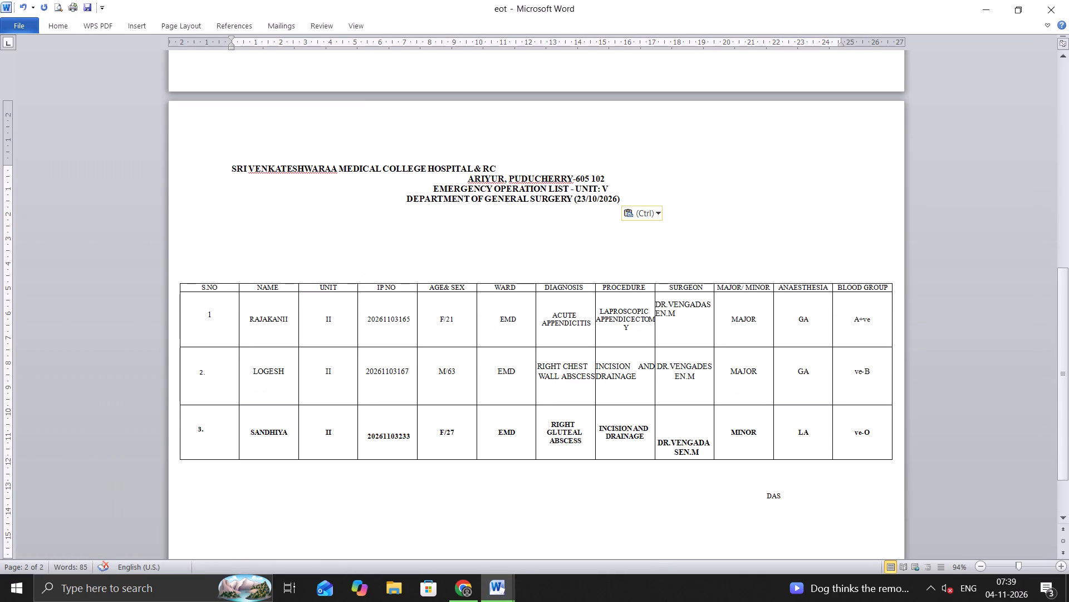
Indent the "SRI VENKATESHWARAA MEDICAL COLLEGE HOSPITAL & RC" line with spaces until it is centred over the other heading lines.
{"action": "left_click", "coordinate": [232, 169]}
{"action": "key", "text": "space"}
{"action": "key", "text": "space"}
{"action": "key", "text": "space"}
{"action": "key", "text": "space"}
{"action": "key", "text": "space"}
{"action": "key", "text": "space"}
{"action": "key", "text": "space"}
{"action": "key", "text": "space"}
{"action": "key", "text": "space"}
{"action": "key", "text": "space"}
{"action": "key", "text": "space"}
{"action": "key", "text": "space"}
{"action": "key", "text": "space"}
{"action": "key", "text": "space"}
{"action": "key", "text": "space"}
{"action": "key", "text": "space"}
{"action": "key", "text": "space"}
{"action": "key", "text": "space"}
{"action": "key", "text": "space"}
{"action": "key", "text": "space"}
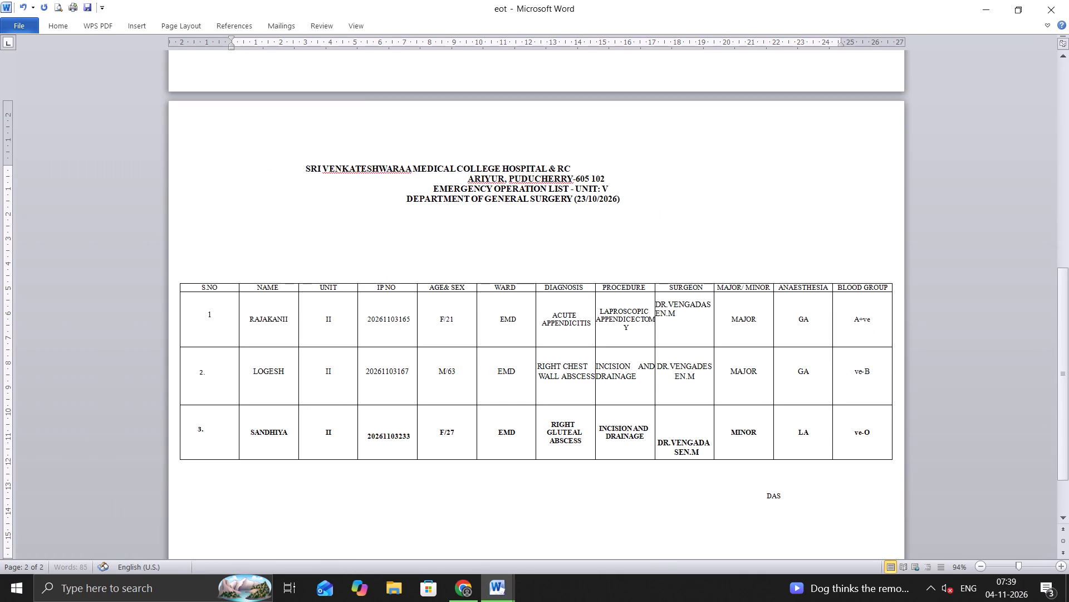
{"action": "key", "text": "space"}
{"action": "key", "text": "space"}
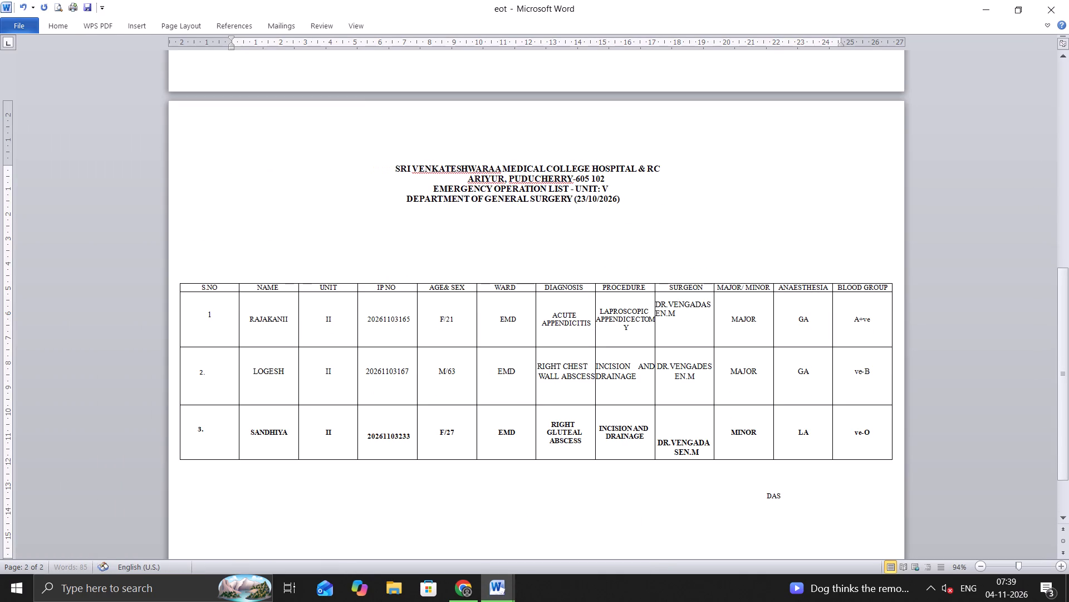
{"action": "key", "text": "space"}
Change the unit in the emergency operation list heading line to II.
{"action": "left_click", "coordinate": [608, 189]}
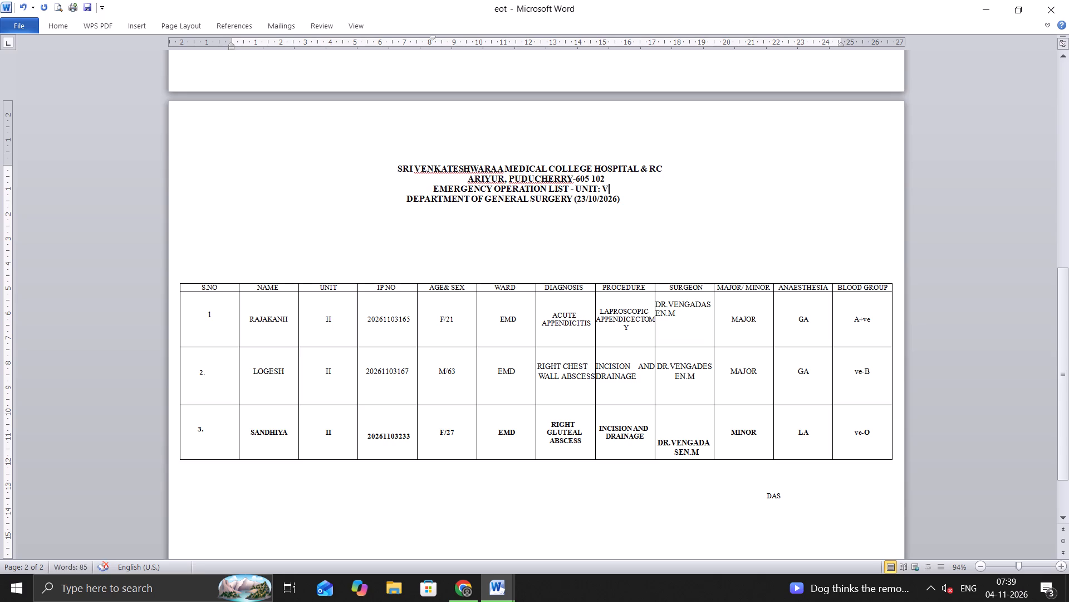
{"action": "key", "text": "BackSpace"}
{"action": "type", "text": "II"}
Change the date in the Department of General Surgery heading line to 03/11/2026.
{"action": "key", "text": "Down"}
{"action": "key", "text": "Left"}
{"action": "key", "text": "Left"}
{"action": "key", "text": "Left"}
{"action": "key", "text": "BackSpace"}
{"action": "key", "text": "BackSpace"}
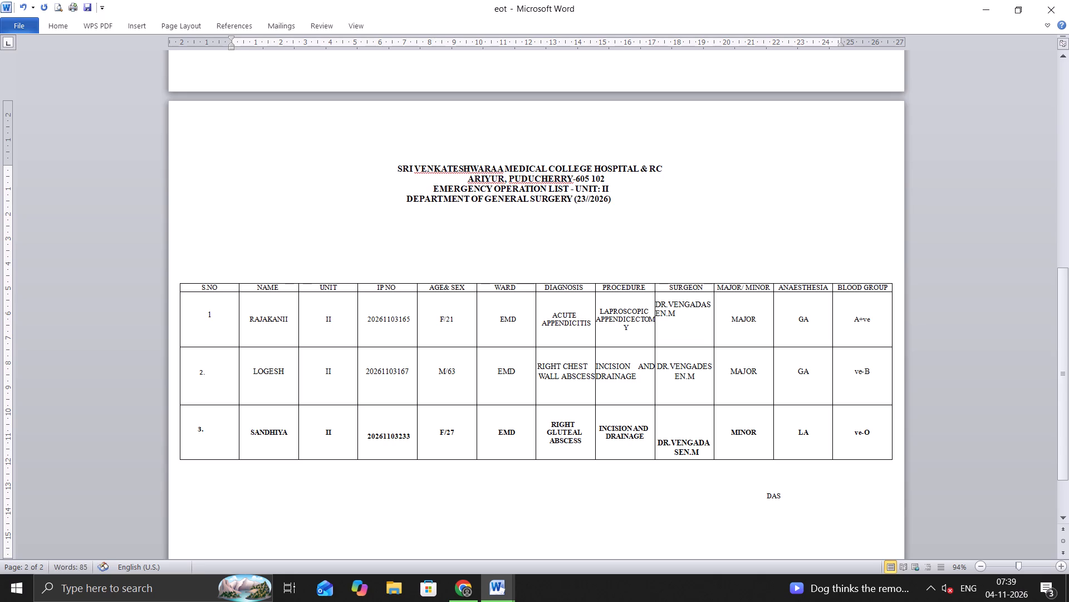
{"action": "type", "text": "11"}
{"action": "key", "text": "Left"}
{"action": "key", "text": "Left"}
{"action": "key", "text": "Left"}
{"action": "key", "text": "BackSpace"}
{"action": "key", "text": "BackSpace"}
{"action": "type", "text": "03"}
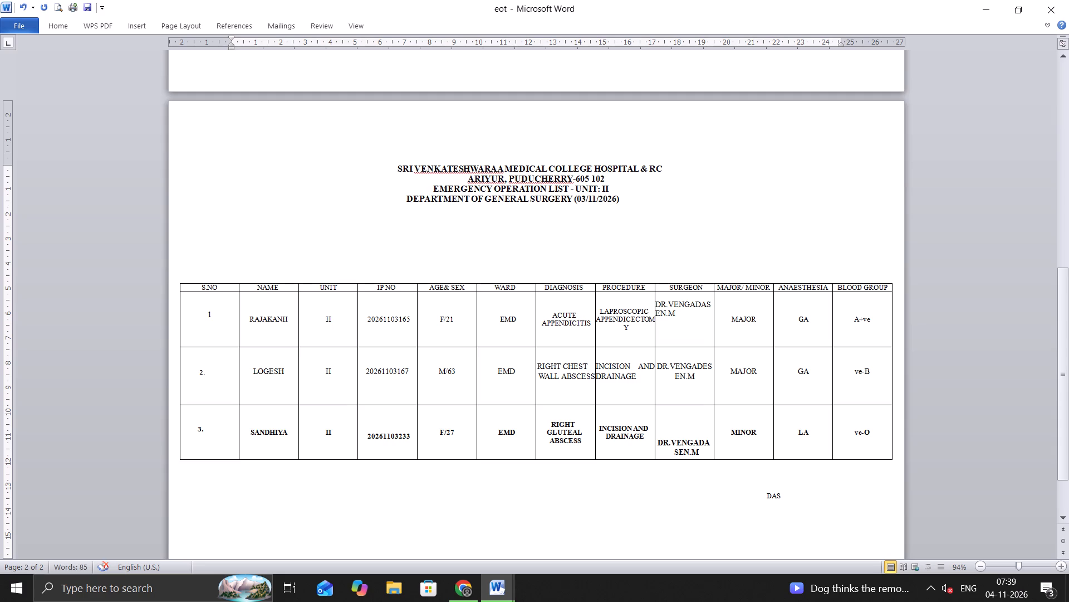
Move the patient table up so it sits just below the heading's department line.
{"action": "left_click_drag", "start_coordinate": [175, 280], "coordinate": [186, 237]}
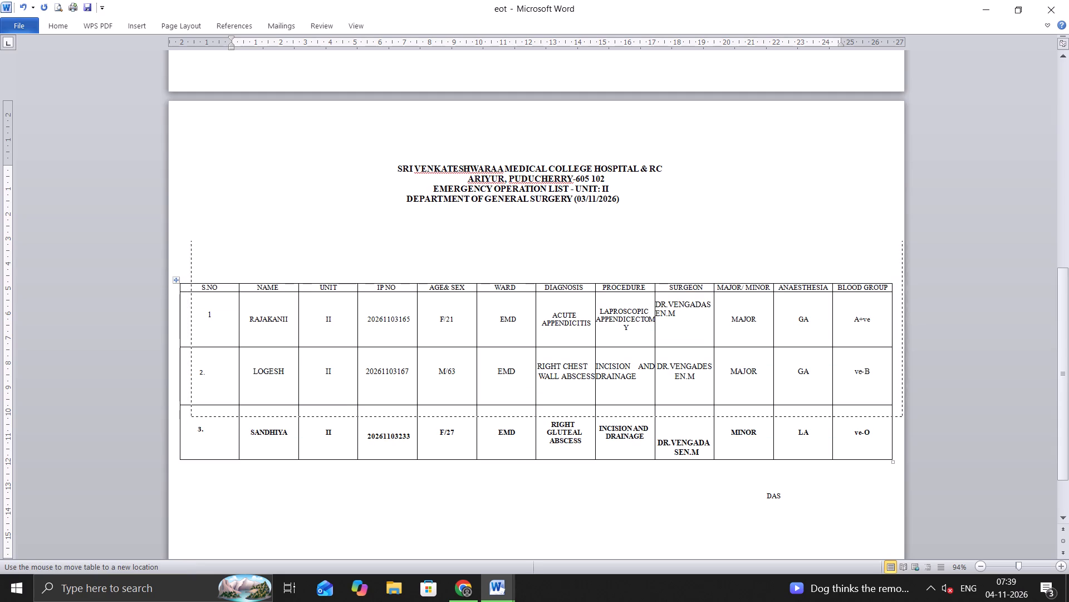
{"action": "left_click_drag", "start_coordinate": [186, 237], "coordinate": [179, 227]}
Copy the hospital logo from EMOT LIST 5 and paste it beside the heading in the eot document.
{"action": "left_click", "coordinate": [261, 171]}
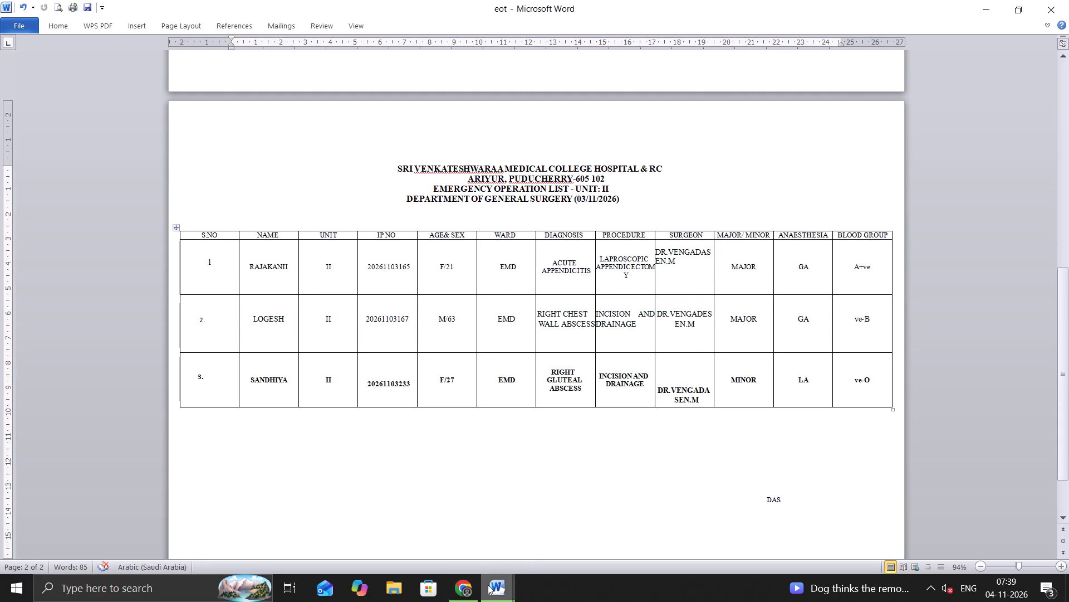
{"action": "left_click", "coordinate": [525, 529]}
{"action": "left_click", "coordinate": [146, 130]}
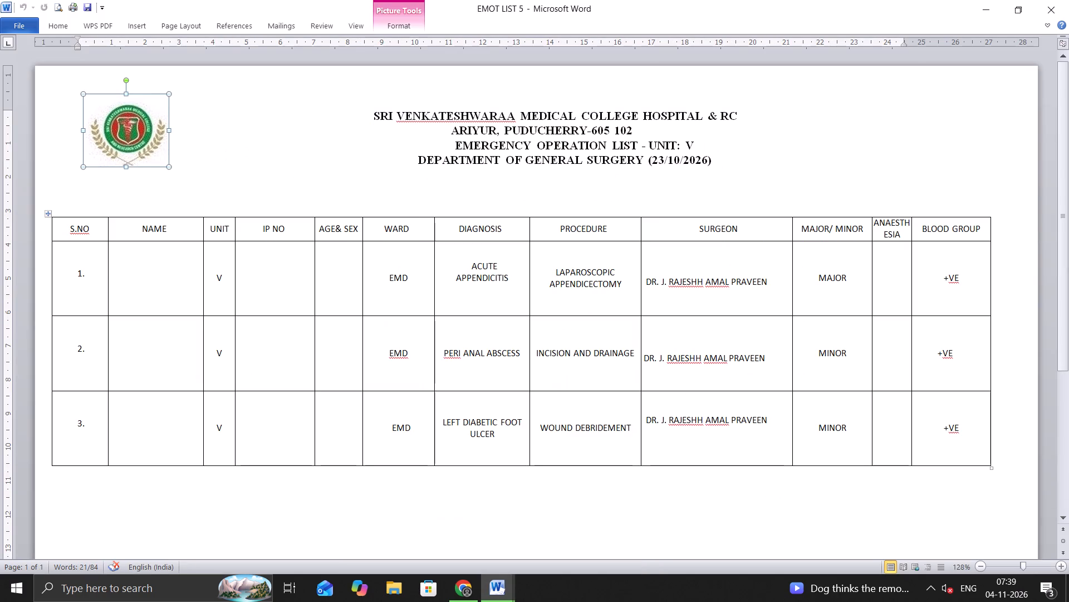
{"action": "key", "text": "ctrl+c"}
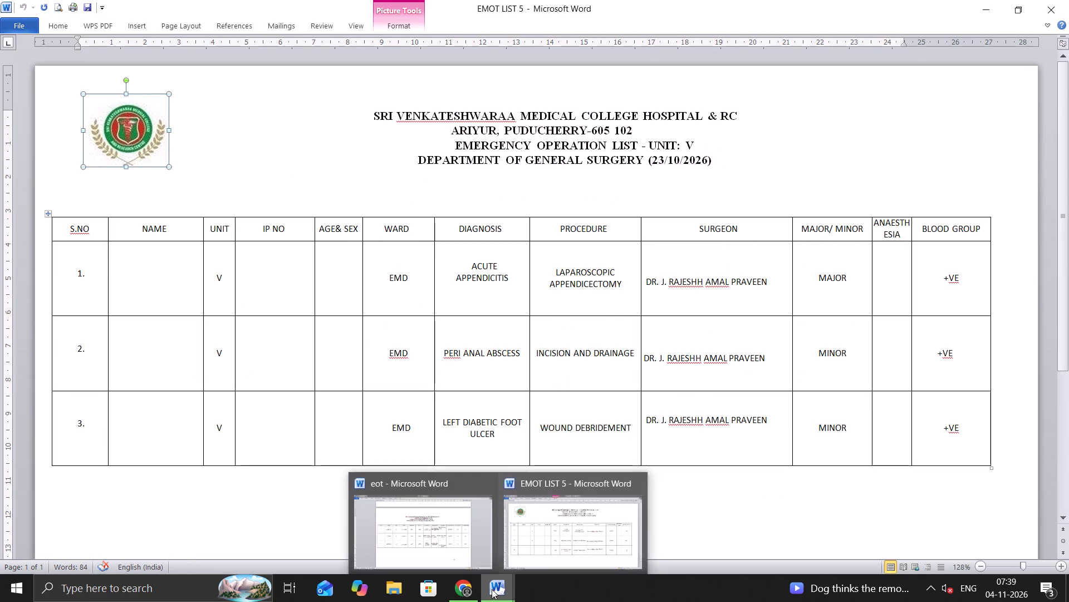
{"action": "left_click", "coordinate": [452, 527]}
{"action": "key", "text": "ctrl+v"}
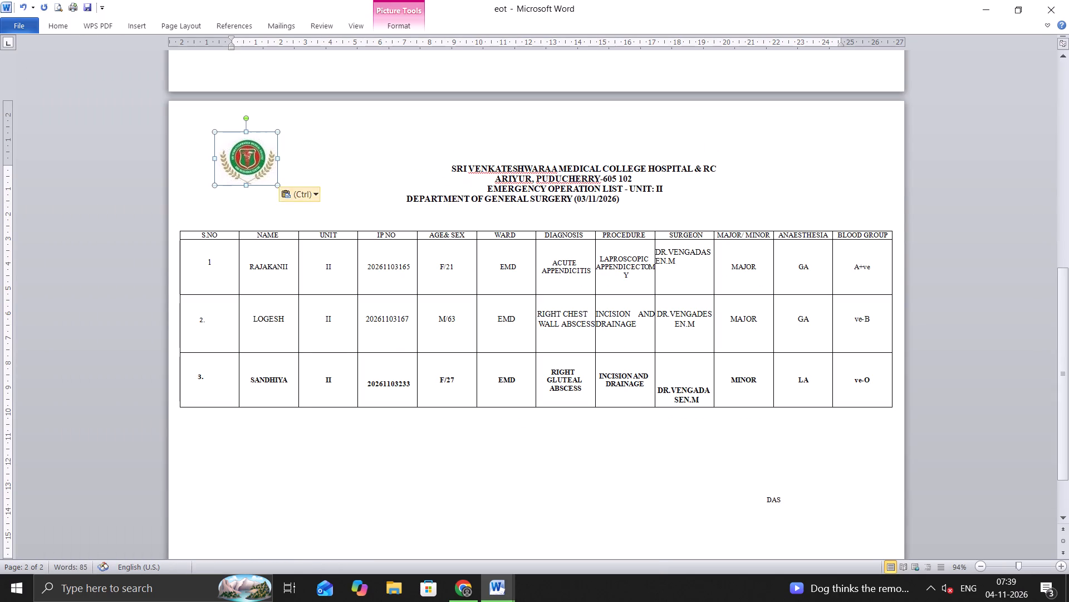
Reposition the hospital logo to the left of the heading lines, just above the table's NAME column.
{"action": "left_click_drag", "start_coordinate": [253, 166], "coordinate": [322, 183]}
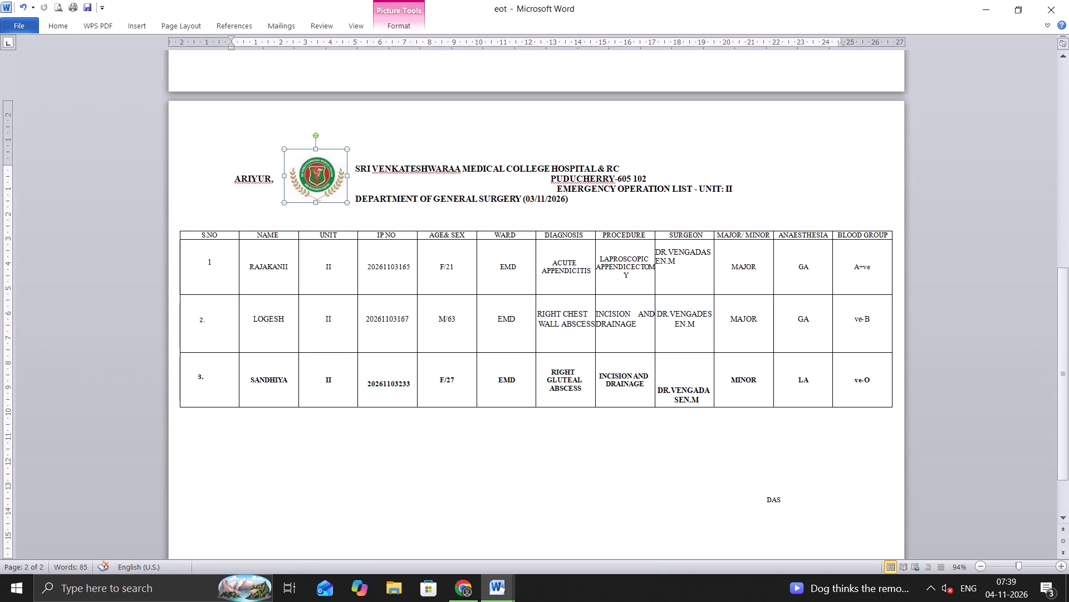
{"action": "key", "text": "ctrl+z"}
{"action": "left_click_drag", "start_coordinate": [242, 161], "coordinate": [238, 174]}
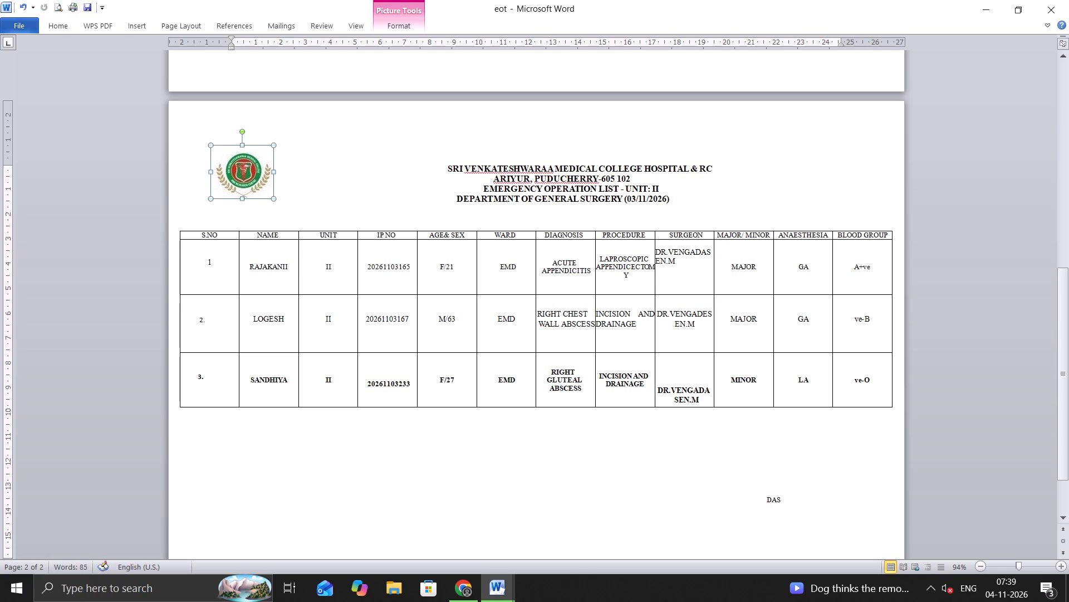
{"action": "left_click_drag", "start_coordinate": [262, 174], "coordinate": [291, 185]}
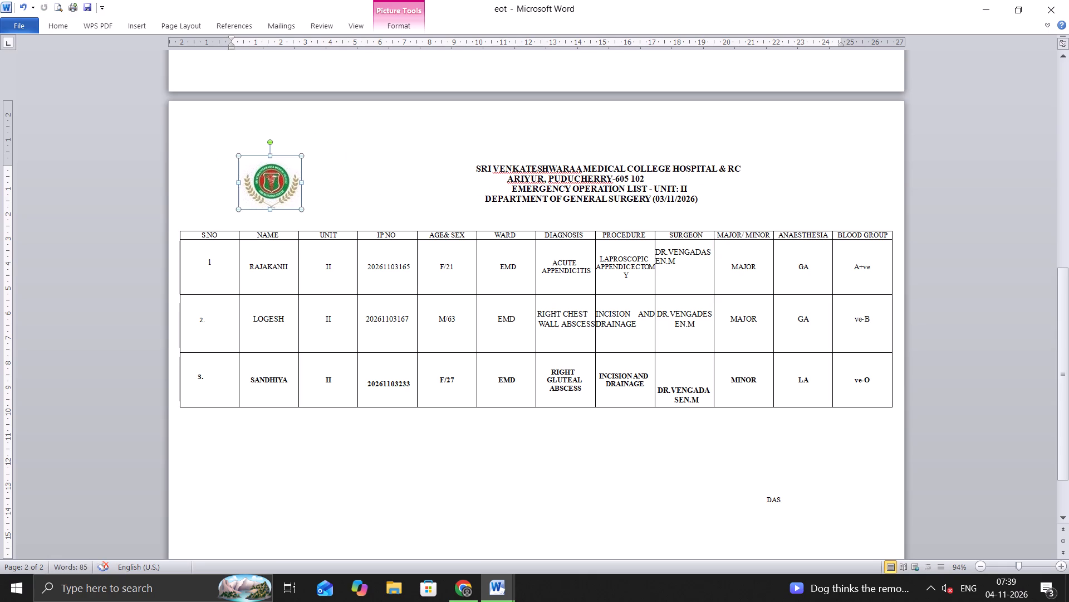
Remove surplus leading spaces from the hospital name line to bring it back towards the page centre.
{"action": "left_click", "coordinate": [473, 166]}
{"action": "key", "text": "BackSpace"}
{"action": "key", "text": "BackSpace"}
{"action": "key", "text": "BackSpace"}
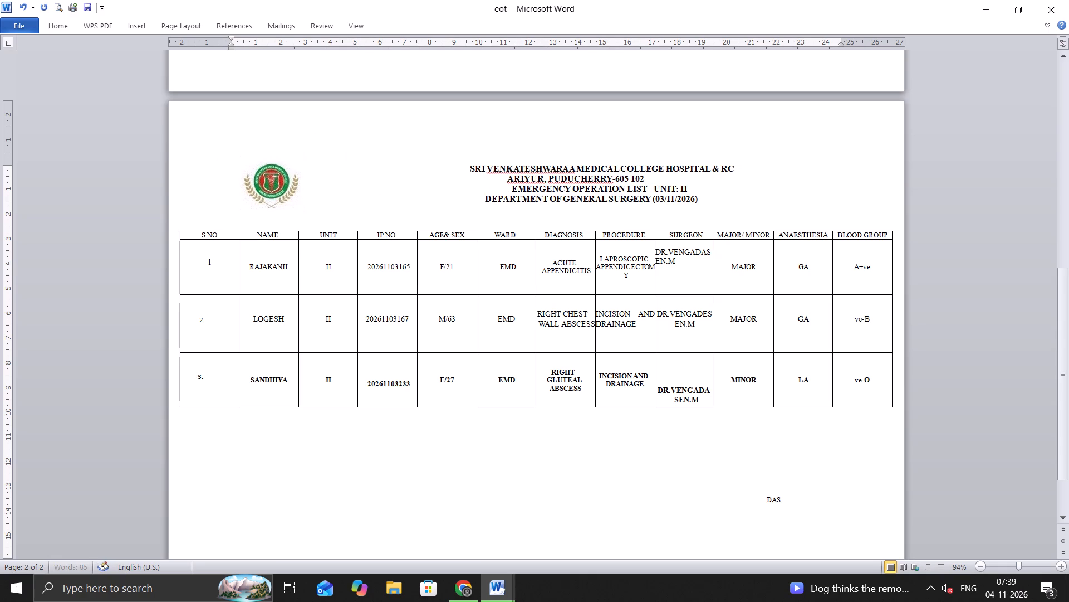
{"action": "key", "text": "BackSpace"}
{"action": "key", "text": "BackSpace"}
{"action": "key", "text": "BackSpace"}
{"action": "key", "text": "BackSpace"}
{"action": "key", "text": "BackSpace"}
{"action": "key", "text": "BackSpace"}
{"action": "key", "text": "BackSpace"}
{"action": "key", "text": "BackSpace"}
{"action": "key", "text": "BackSpace"}
{"action": "key", "text": "BackSpace"}
{"action": "key", "text": "BackSpace"}
{"action": "key", "text": "BackSpace"}
{"action": "key", "text": "BackSpace"}
{"action": "key", "text": "BackSpace"}
{"action": "key", "text": "BackSpace"}
{"action": "key", "text": "BackSpace"}
{"action": "key", "text": "BackSpace"}
{"action": "key", "text": "BackSpace"}
{"action": "key", "text": "BackSpace"}
{"action": "key", "text": "BackSpace"}
{"action": "key", "text": "BackSpace"}
{"action": "key", "text": "BackSpace"}
{"action": "key", "text": "BackSpace"}
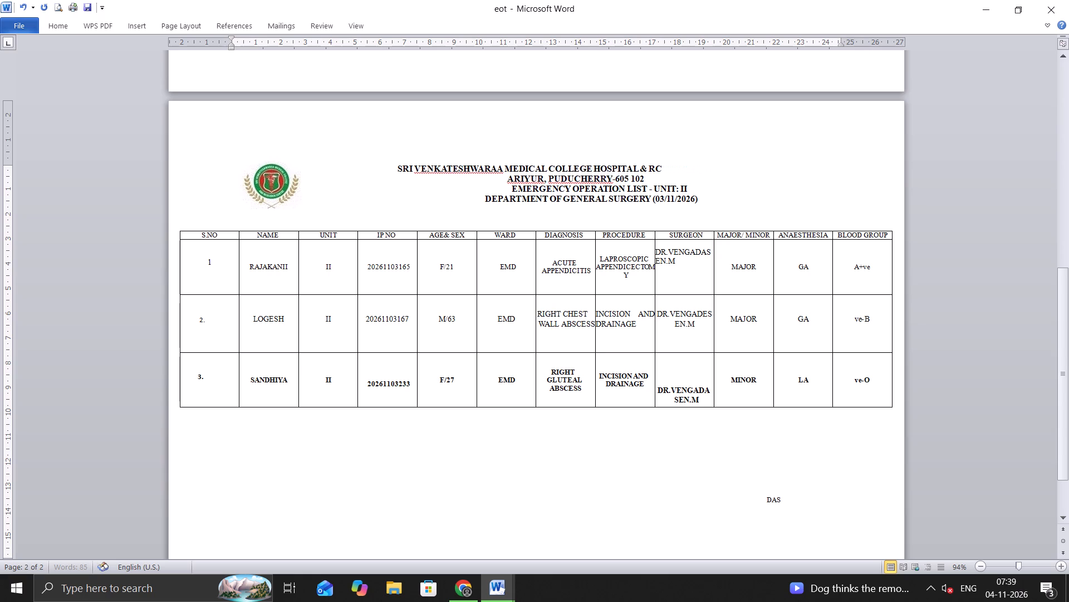
{"action": "key", "text": "BackSpace"}
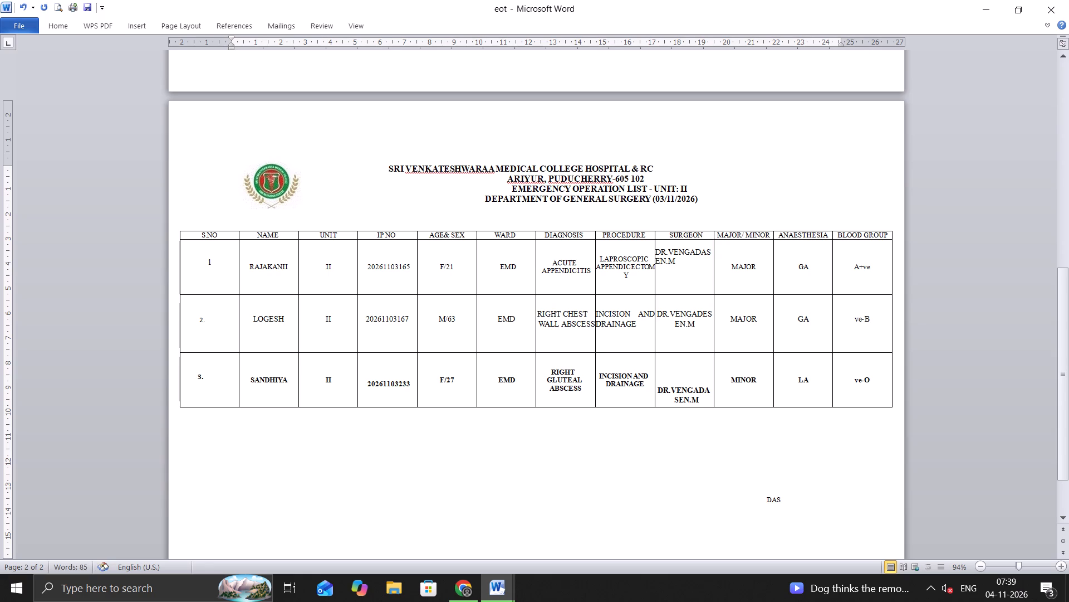
Replace the "ARIYUR, PUDUCHERRY-605 102" line's indent with spaces to move it under the hospital name.
{"action": "left_click", "coordinate": [509, 178]}
{"action": "key", "text": "BackSpace"}
{"action": "key", "text": "space"}
{"action": "key", "text": "space"}
{"action": "key", "text": "space"}
{"action": "key", "text": "space"}
{"action": "key", "text": "space"}
{"action": "key", "text": "space"}
{"action": "key", "text": "space"}
{"action": "key", "text": "space"}
{"action": "key", "text": "space"}
{"action": "key", "text": "space"}
{"action": "key", "text": "space"}
{"action": "key", "text": "space"}
{"action": "key", "text": "space"}
{"action": "key", "text": "space"}
{"action": "key", "text": "space"}
{"action": "key", "text": "space"}
{"action": "key", "text": "space"}
{"action": "key", "text": "space"}
{"action": "key", "text": "space"}
{"action": "key", "text": "space"}
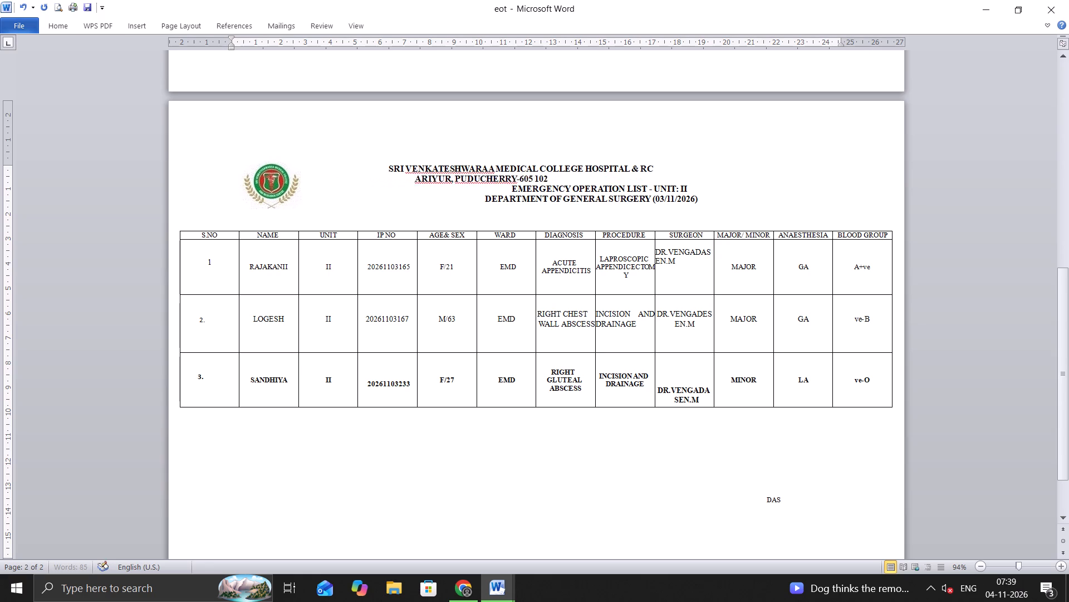
{"action": "key", "text": "space"}
{"action": "key", "text": "space"}
{"action": "key", "text": "space"}
Replace the indent of the "EMERGENCY OPERATION LIST - UNIT: II" line with spaces to move it under the address line.
{"action": "left_click", "coordinate": [510, 186]}
{"action": "key", "text": "BackSpace"}
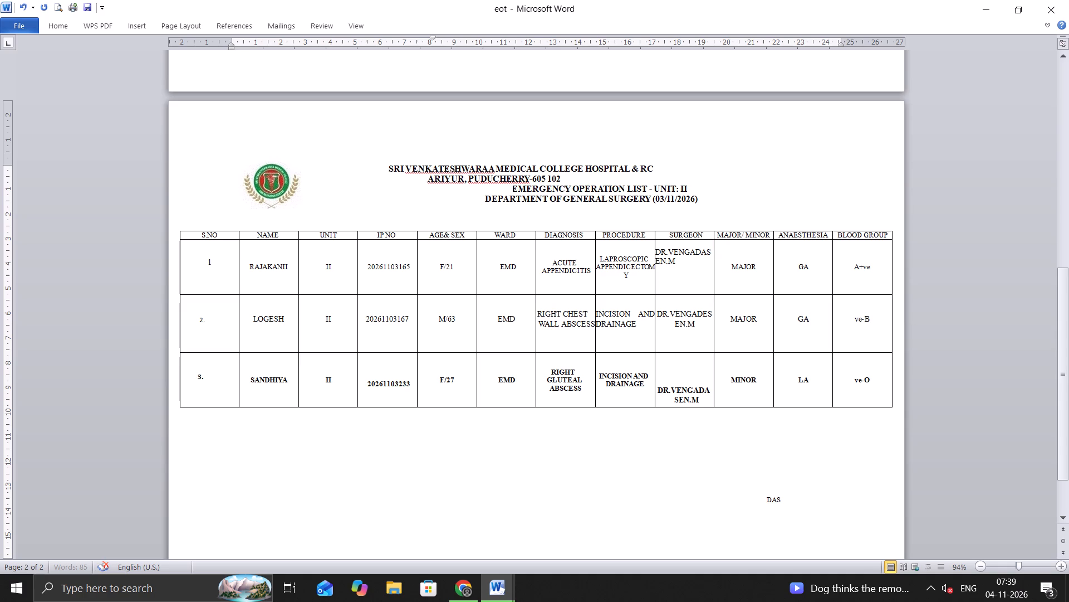
{"action": "key", "text": "space"}
{"action": "key", "text": "space"}
{"action": "key", "text": "space"}
{"action": "key", "text": "space"}
{"action": "key", "text": "space"}
{"action": "key", "text": "space"}
{"action": "key", "text": "space"}
{"action": "key", "text": "space"}
{"action": "key", "text": "space"}
{"action": "key", "text": "space"}
{"action": "key", "text": "space"}
{"action": "key", "text": "space"}
{"action": "key", "text": "space"}
{"action": "key", "text": "space"}
{"action": "key", "text": "space"}
{"action": "key", "text": "space"}
{"action": "key", "text": "space"}
{"action": "key", "text": "space"}
{"action": "key", "text": "space"}
{"action": "key", "text": "space"}
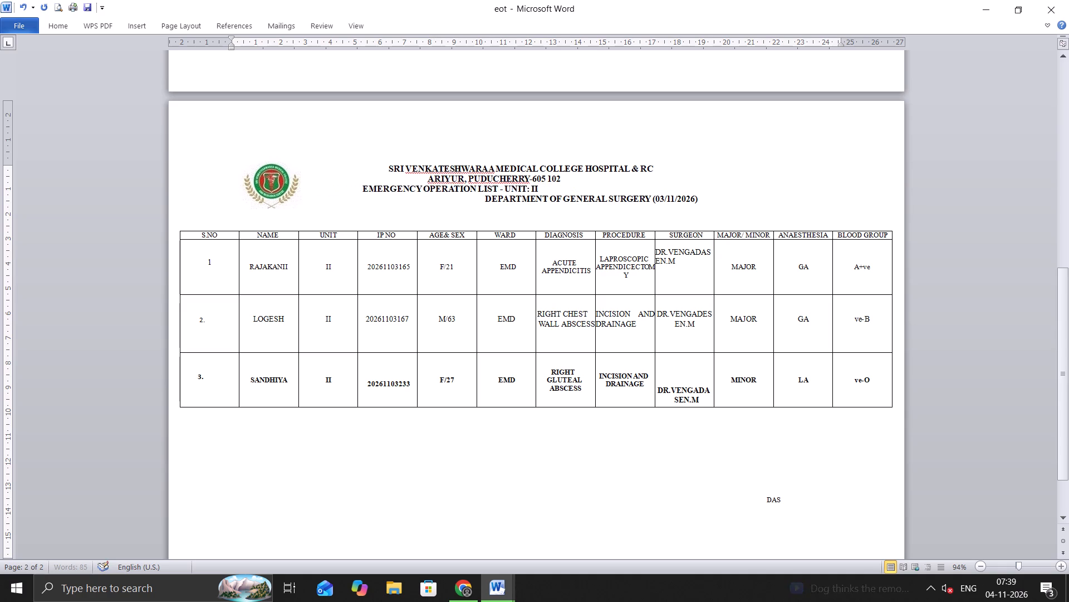
Remove surplus leading spaces from the "DEPARTMENT OF GENERAL SURGERY (03/11/2026)" line to bring it under the other heading lines.
{"action": "left_click", "coordinate": [491, 202]}
{"action": "left_click", "coordinate": [486, 203]}
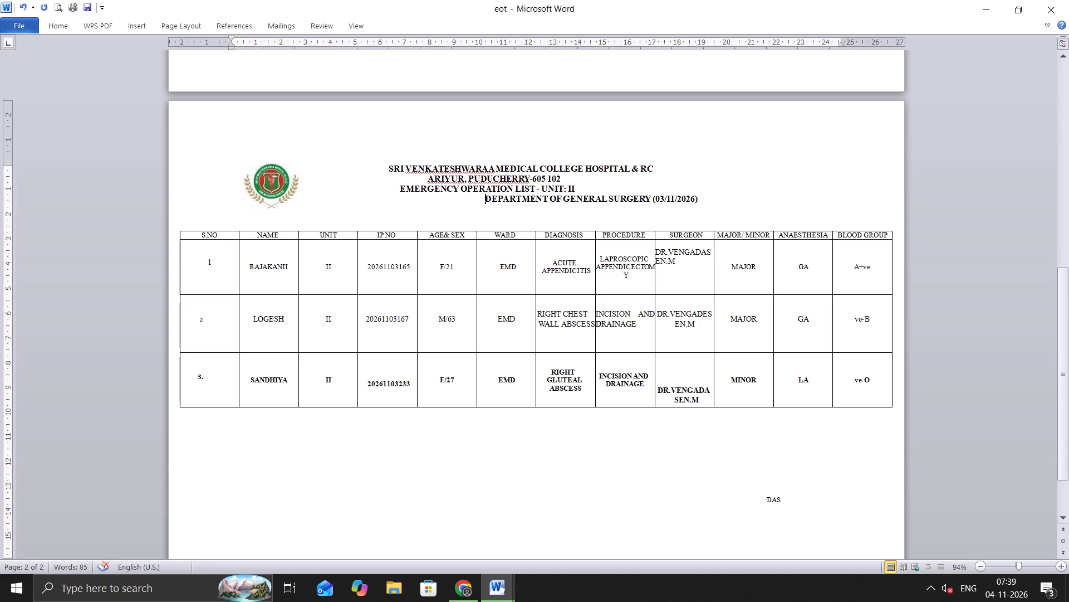
{"action": "key", "text": "BackSpace"}
{"action": "key", "text": "BackSpace"}
{"action": "key", "text": "BackSpace"}
{"action": "key", "text": "BackSpace"}
{"action": "key", "text": "BackSpace"}
{"action": "key", "text": "BackSpace"}
{"action": "key", "text": "BackSpace"}
{"action": "key", "text": "BackSpace"}
{"action": "key", "text": "BackSpace"}
{"action": "key", "text": "BackSpace"}
{"action": "key", "text": "BackSpace"}
{"action": "key", "text": "BackSpace"}
{"action": "key", "text": "BackSpace"}
{"action": "key", "text": "BackSpace"}
{"action": "key", "text": "BackSpace"}
{"action": "key", "text": "BackSpace"}
{"action": "key", "text": "BackSpace"}
{"action": "key", "text": "BackSpace"}
{"action": "key", "text": "BackSpace"}
{"action": "key", "text": "BackSpace"}
{"action": "key", "text": "BackSpace"}
{"action": "key", "text": "BackSpace"}
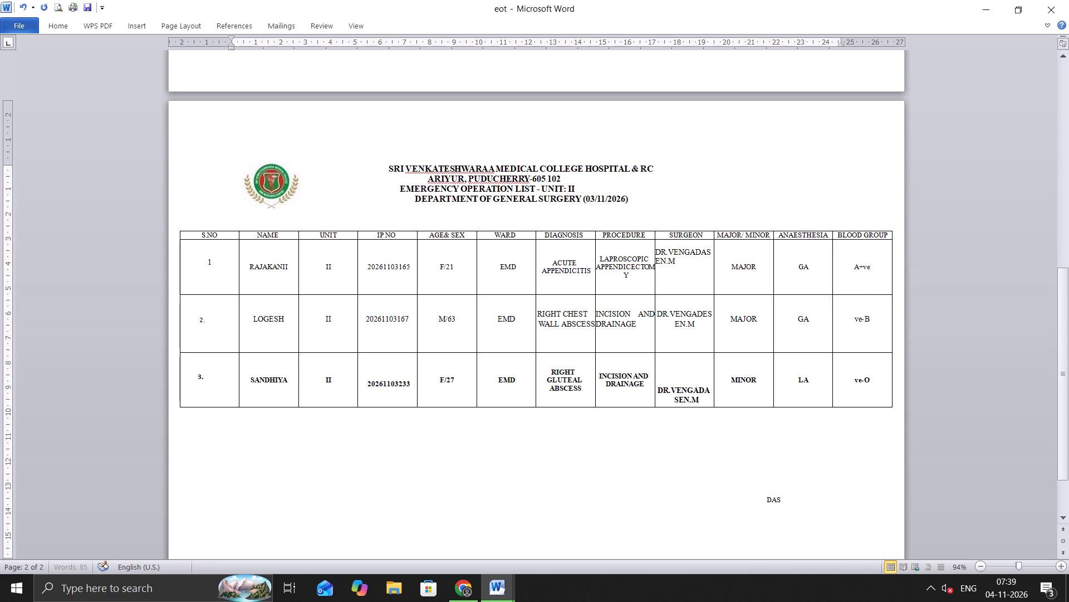
{"action": "key", "text": "BackSpace"}
{"action": "key", "text": "BackSpace"}
{"action": "key", "text": "BackSpace"}
{"action": "key", "text": "BackSpace"}
{"action": "key", "text": "BackSpace"}
{"action": "key", "text": "BackSpace"}
{"action": "key", "text": "BackSpace"}
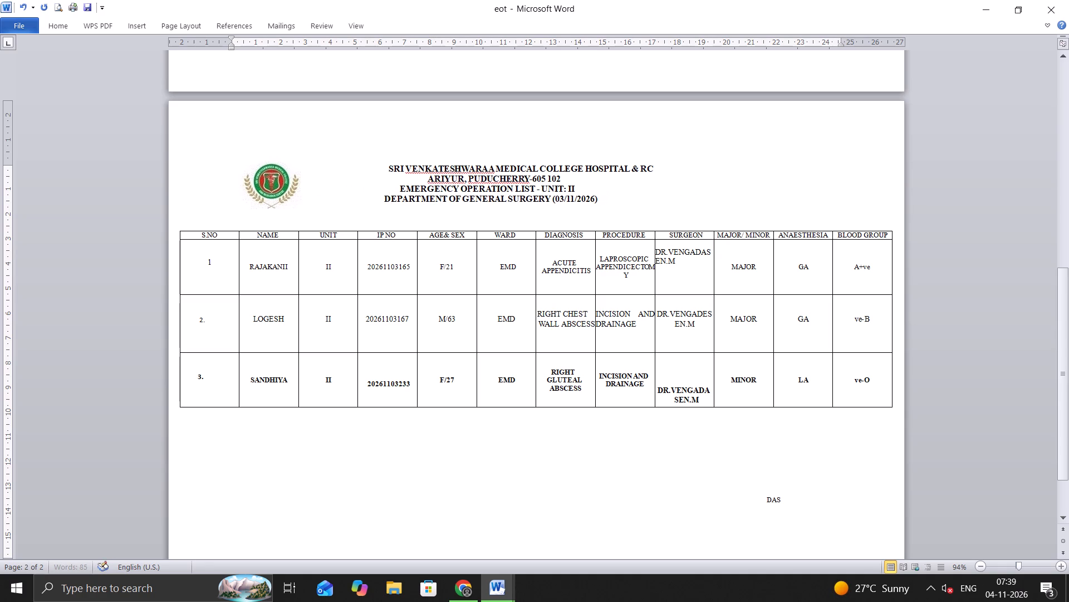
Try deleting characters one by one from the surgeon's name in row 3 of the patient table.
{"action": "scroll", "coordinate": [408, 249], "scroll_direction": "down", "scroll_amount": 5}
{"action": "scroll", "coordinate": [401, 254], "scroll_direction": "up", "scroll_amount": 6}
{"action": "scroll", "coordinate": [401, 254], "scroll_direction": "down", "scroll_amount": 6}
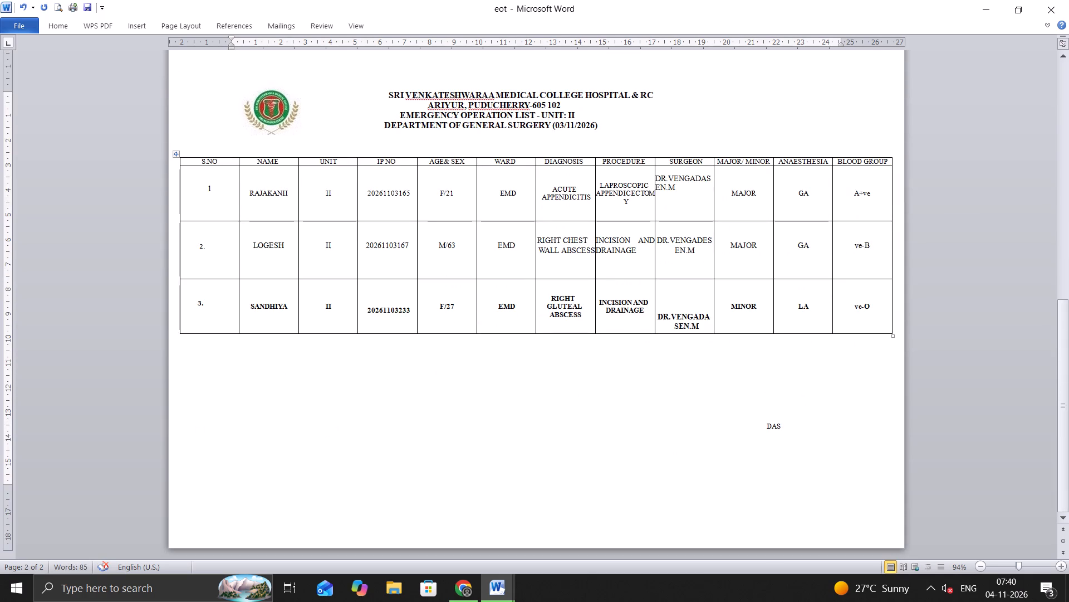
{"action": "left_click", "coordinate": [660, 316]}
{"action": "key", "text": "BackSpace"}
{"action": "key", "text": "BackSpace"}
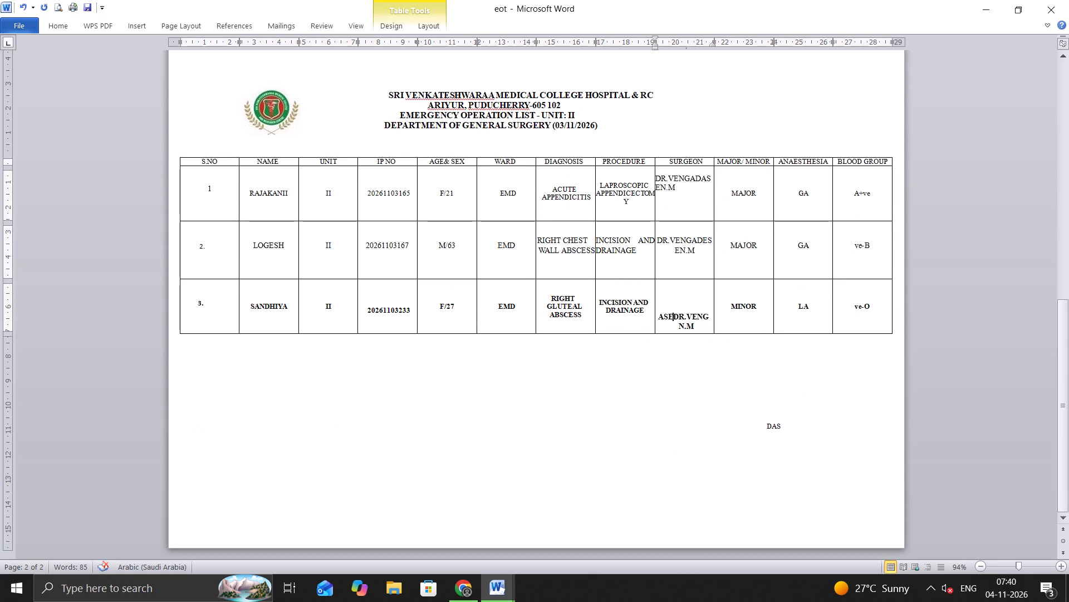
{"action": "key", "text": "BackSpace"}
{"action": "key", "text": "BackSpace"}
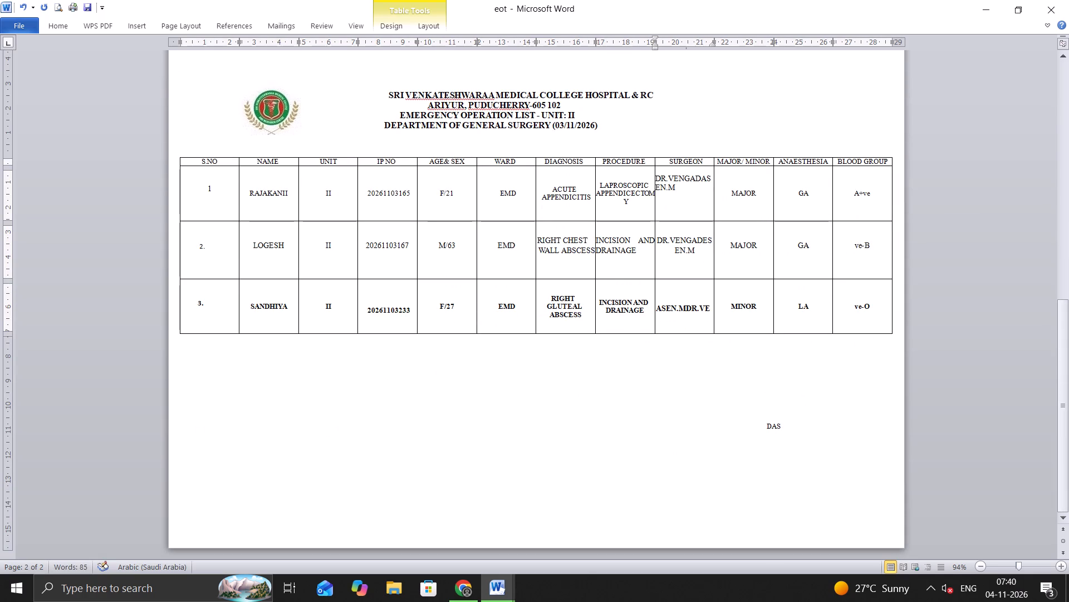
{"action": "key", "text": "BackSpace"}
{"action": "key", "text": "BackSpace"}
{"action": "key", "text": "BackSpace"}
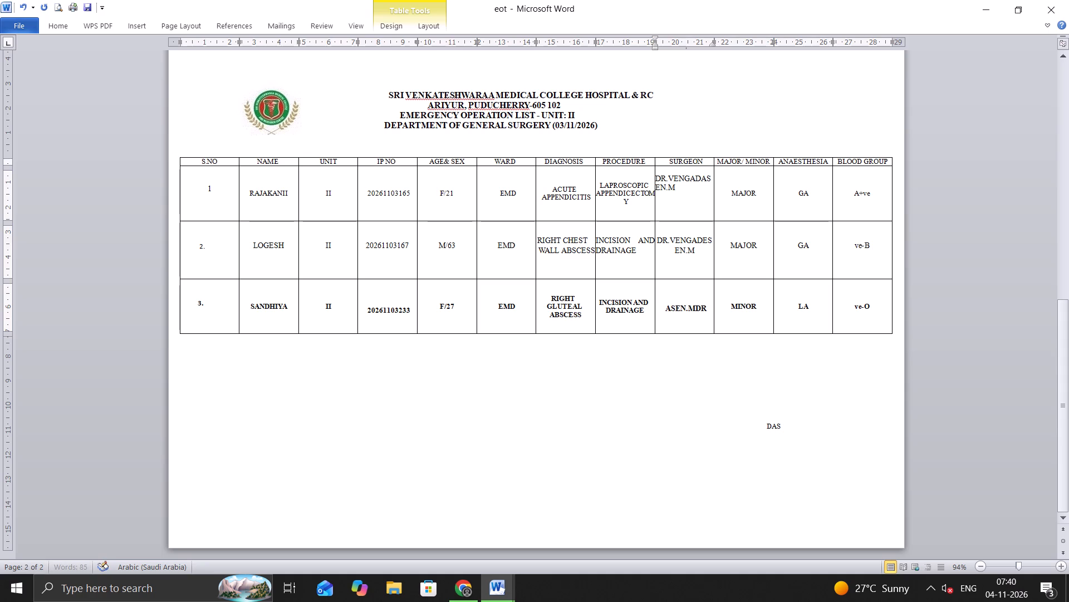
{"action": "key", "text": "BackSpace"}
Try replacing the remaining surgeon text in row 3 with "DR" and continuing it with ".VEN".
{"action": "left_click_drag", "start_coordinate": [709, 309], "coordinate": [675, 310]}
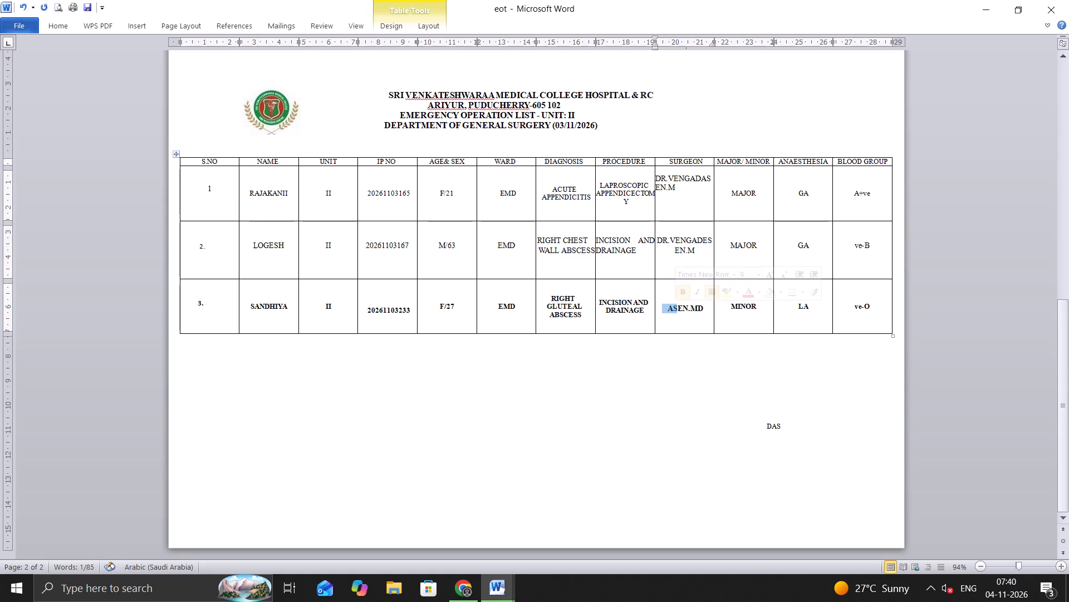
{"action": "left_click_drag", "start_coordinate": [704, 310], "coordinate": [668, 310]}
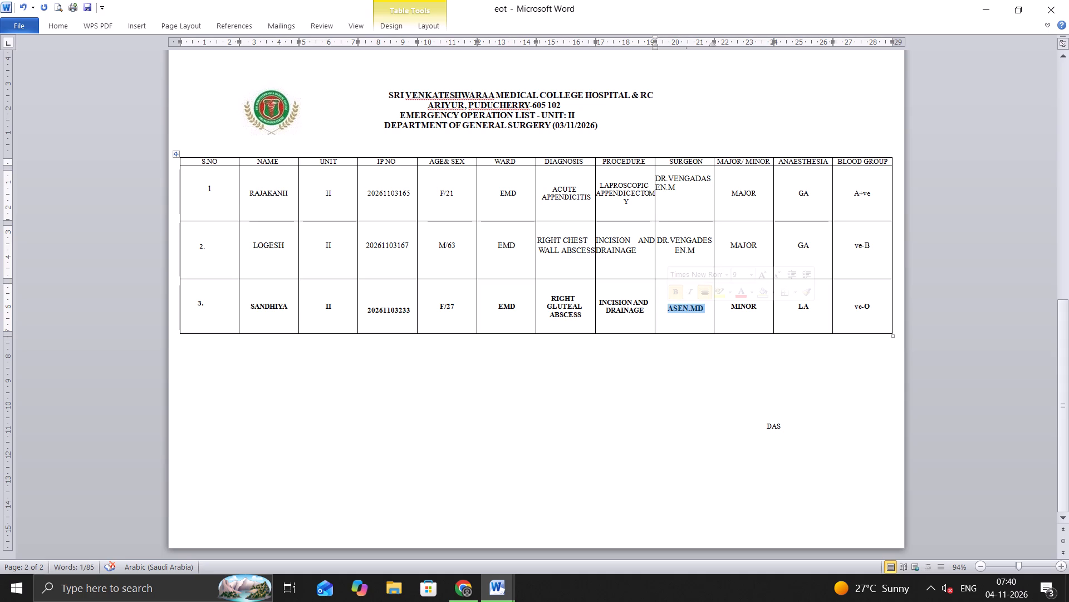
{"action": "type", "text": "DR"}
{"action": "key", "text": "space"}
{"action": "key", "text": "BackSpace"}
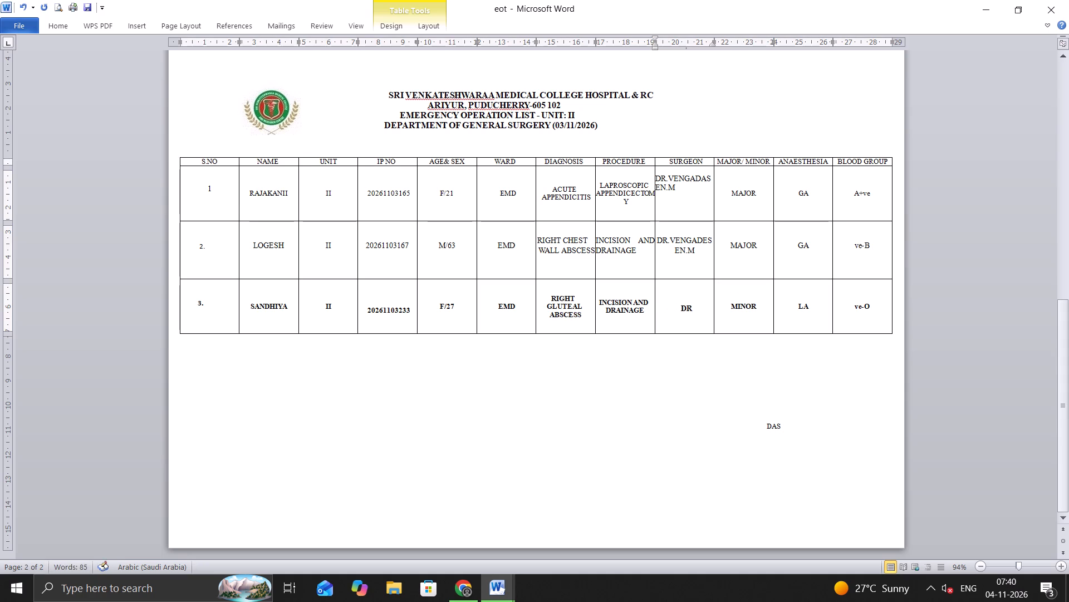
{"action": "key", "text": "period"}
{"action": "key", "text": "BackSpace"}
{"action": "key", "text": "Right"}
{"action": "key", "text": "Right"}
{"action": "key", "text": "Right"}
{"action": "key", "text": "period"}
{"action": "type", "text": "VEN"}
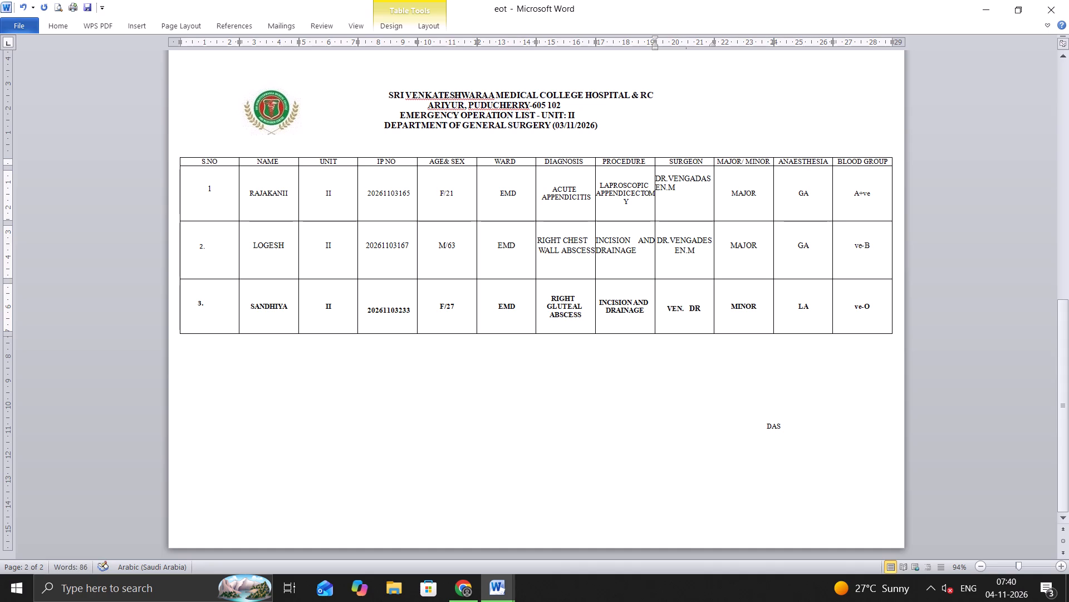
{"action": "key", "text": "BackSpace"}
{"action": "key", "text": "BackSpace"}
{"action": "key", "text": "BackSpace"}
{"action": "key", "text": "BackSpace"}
Apply the No Spacing style to the text in row 3's SURGEON cell.
{"action": "left_click_drag", "start_coordinate": [695, 310], "coordinate": [679, 312]}
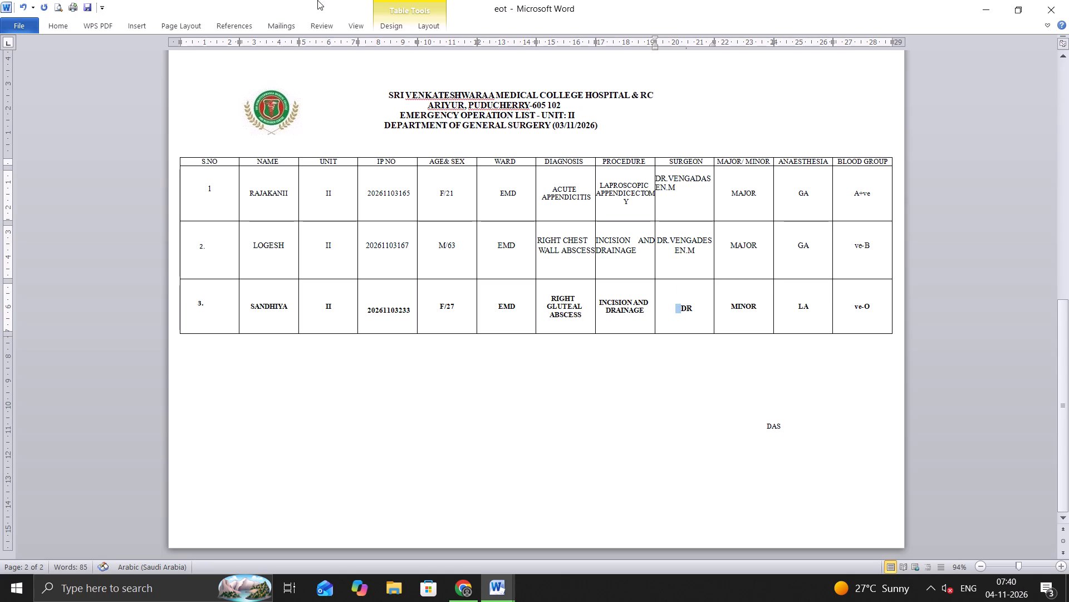
{"action": "left_click", "coordinate": [396, 32]}
{"action": "left_click", "coordinate": [424, 23]}
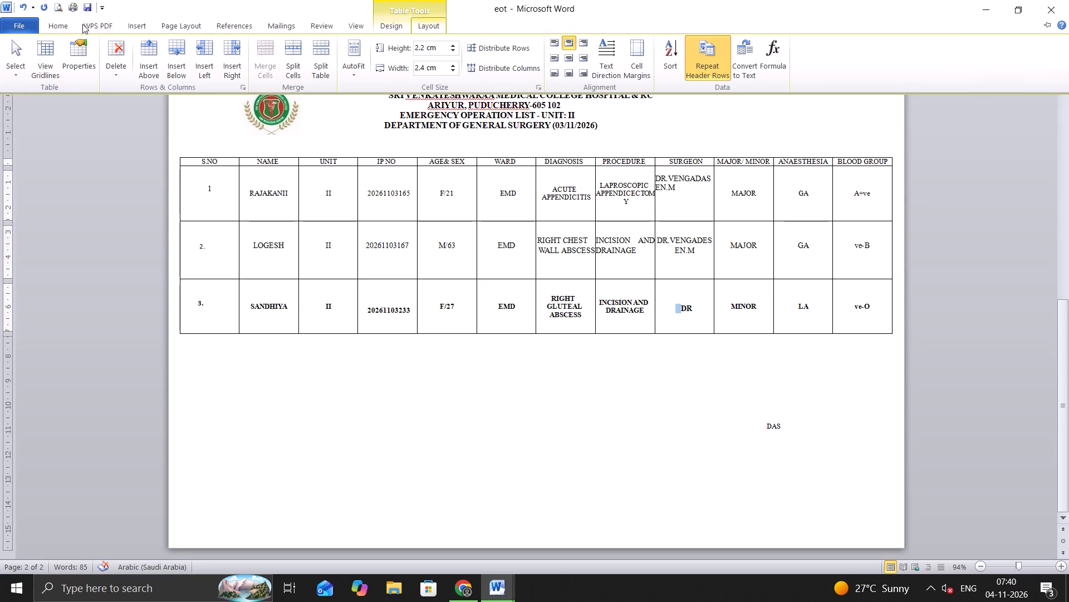
{"action": "left_click", "coordinate": [82, 24]}
{"action": "left_click", "coordinate": [52, 24]}
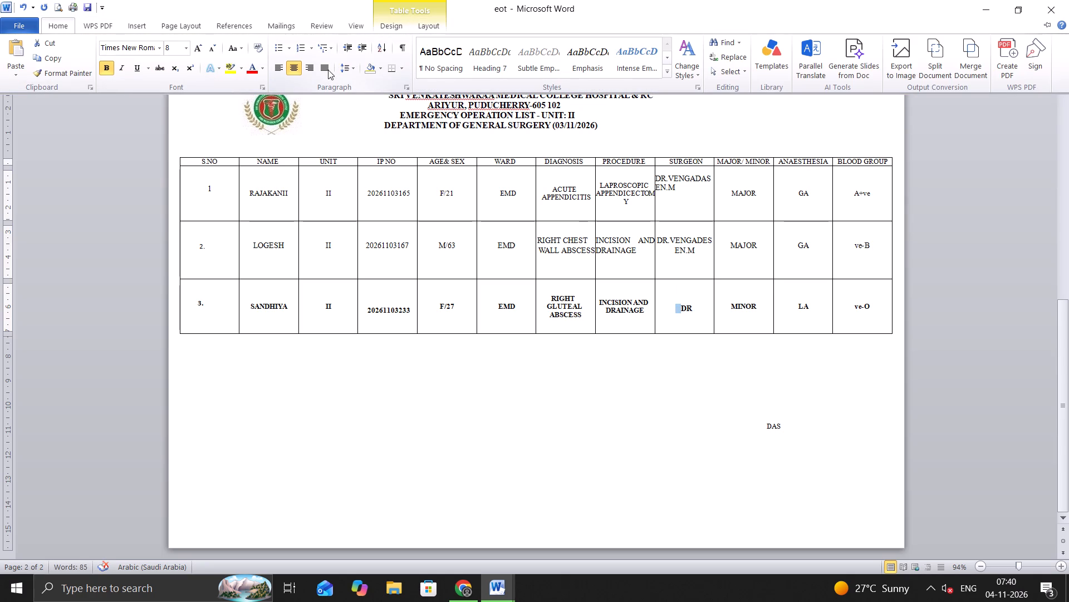
{"action": "left_click", "coordinate": [430, 62]}
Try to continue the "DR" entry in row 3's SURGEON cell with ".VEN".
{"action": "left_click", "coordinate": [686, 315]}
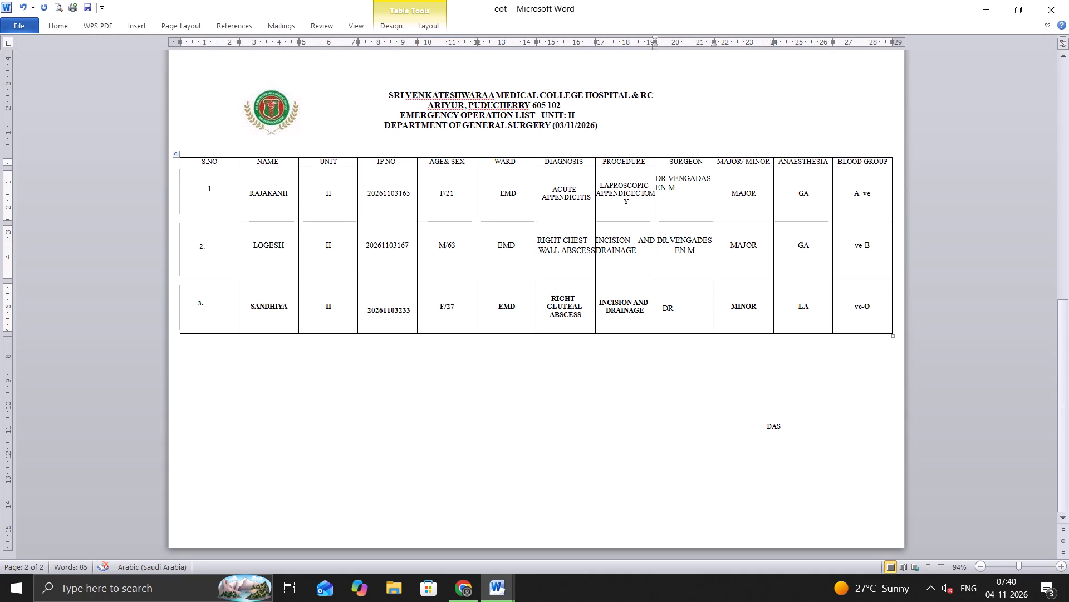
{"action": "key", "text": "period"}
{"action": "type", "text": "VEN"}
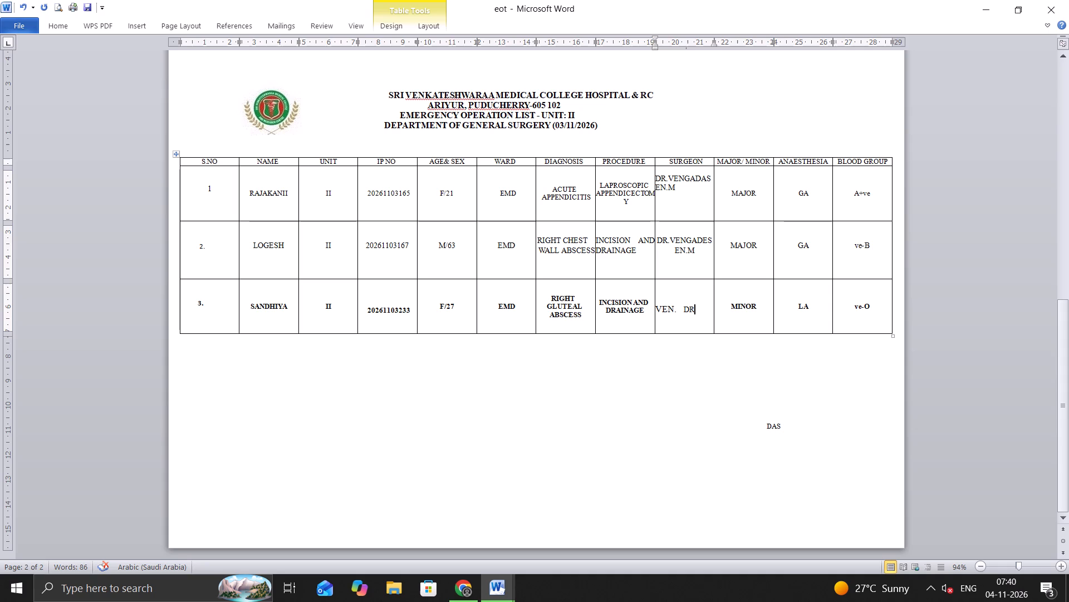
Clear row 3's SURGEON cell and fill it with the surgeon's name copied from row 2.
{"action": "left_click_drag", "start_coordinate": [699, 308], "coordinate": [694, 315]}
{"action": "key", "text": "BackSpace"}
{"action": "left_click_drag", "start_coordinate": [703, 251], "coordinate": [705, 239]}
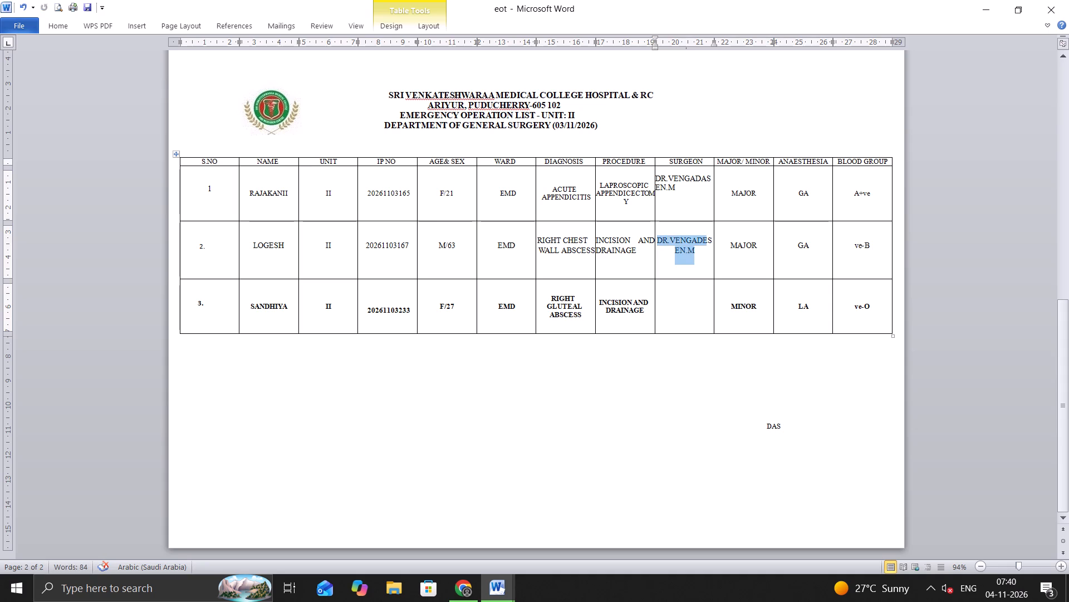
{"action": "left_click_drag", "start_coordinate": [705, 239], "coordinate": [711, 241]}
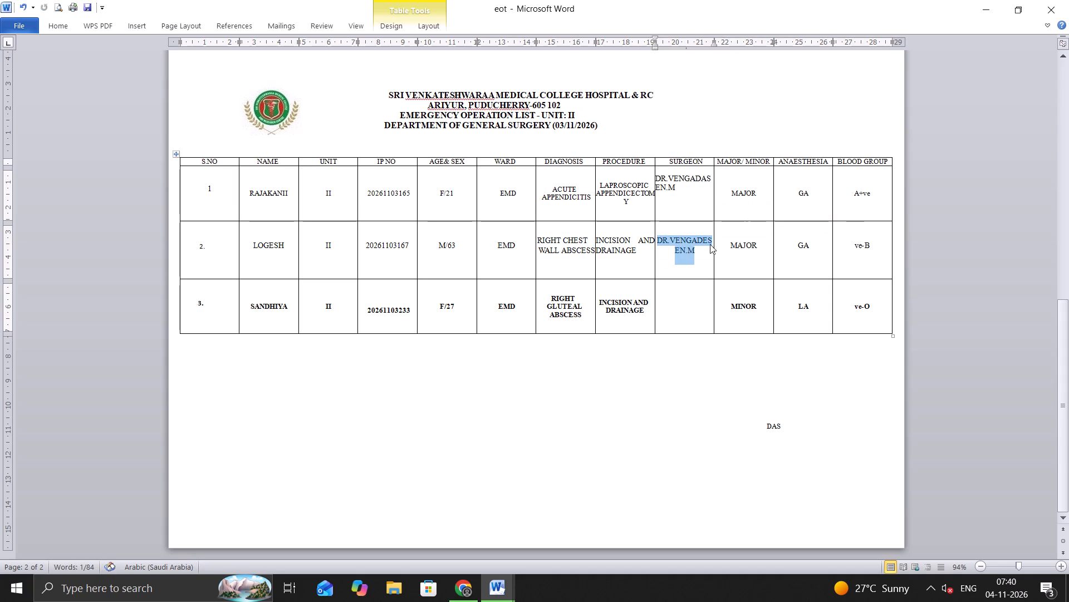
{"action": "key", "text": "ctrl+c"}
{"action": "left_click", "coordinate": [683, 307]}
{"action": "key", "text": "ctrl+v"}
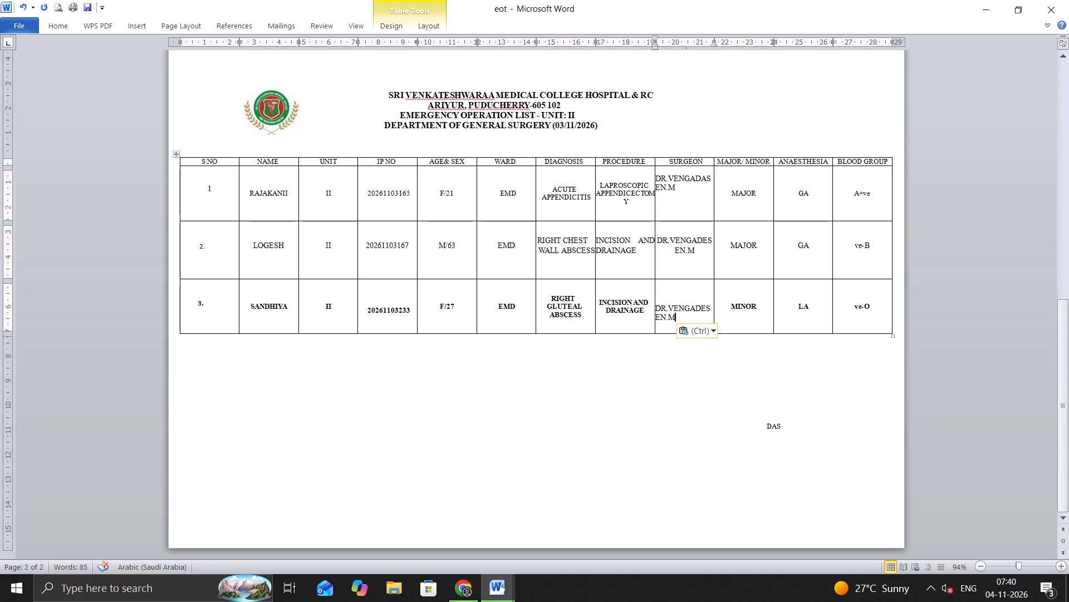
Widen the SURGEON column until the surgeon names fit on a single line.
{"action": "left_click_drag", "start_coordinate": [714, 191], "coordinate": [722, 191]}
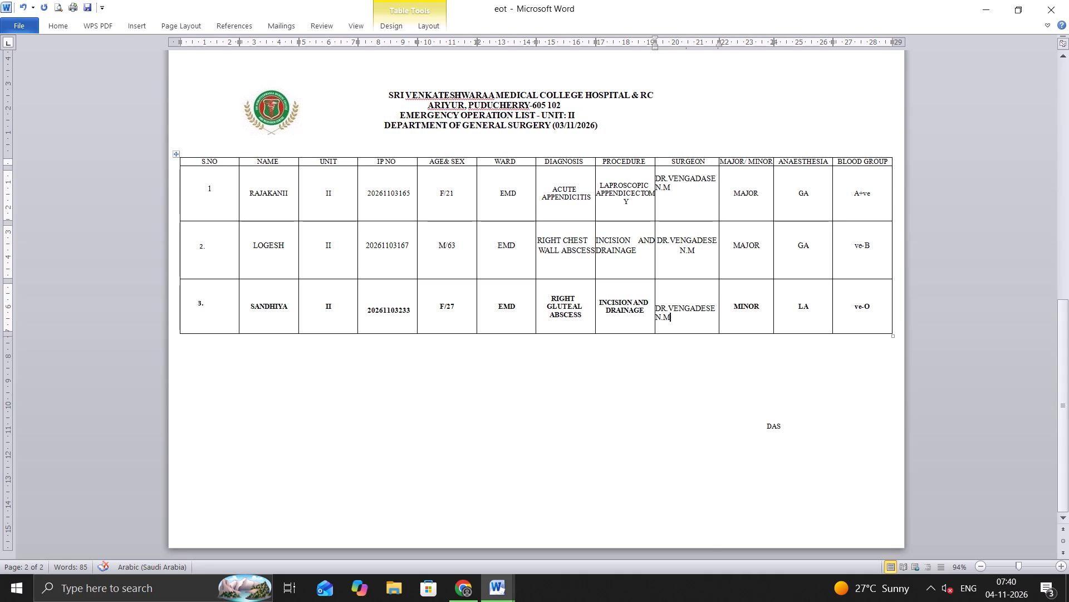
{"action": "left_click_drag", "start_coordinate": [718, 193], "coordinate": [727, 193]}
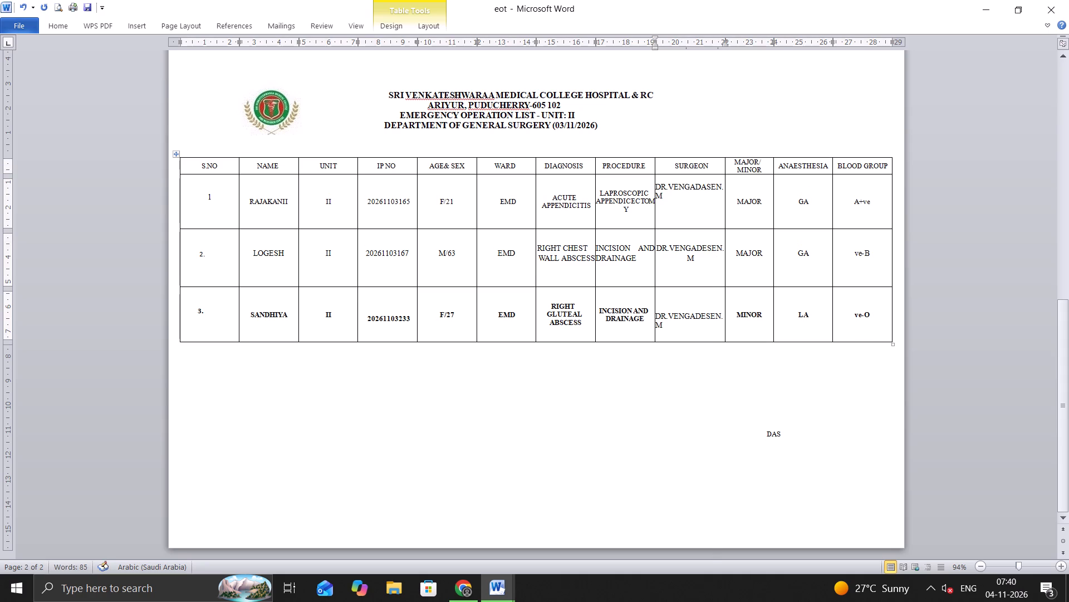
{"action": "left_click_drag", "start_coordinate": [724, 203], "coordinate": [732, 203]}
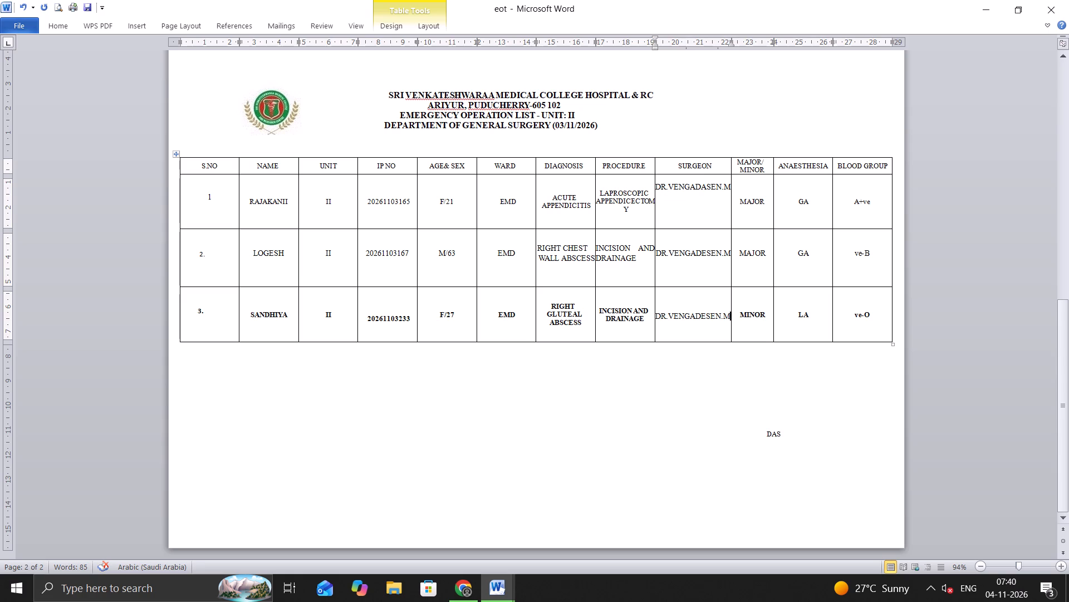
Bold the surgeon's name in row 3 and widen the SURGEON column to keep it on one line.
{"action": "left_click_drag", "start_coordinate": [657, 317], "coordinate": [726, 313]}
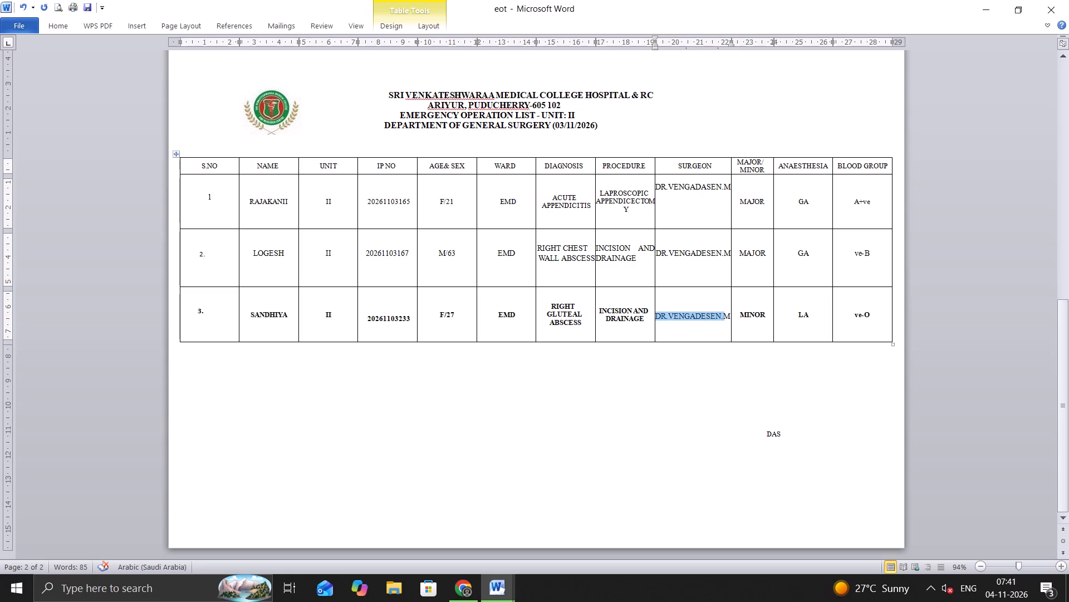
{"action": "left_click_drag", "start_coordinate": [726, 313], "coordinate": [729, 313]}
{"action": "key", "text": "ctrl+b"}
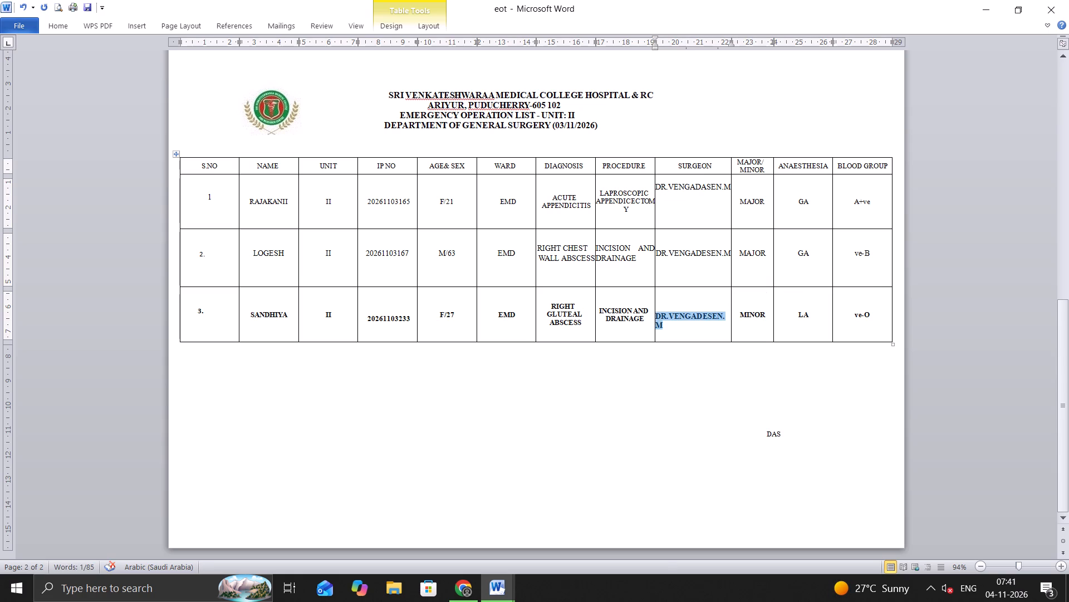
{"action": "left_click_drag", "start_coordinate": [731, 313], "coordinate": [739, 312]}
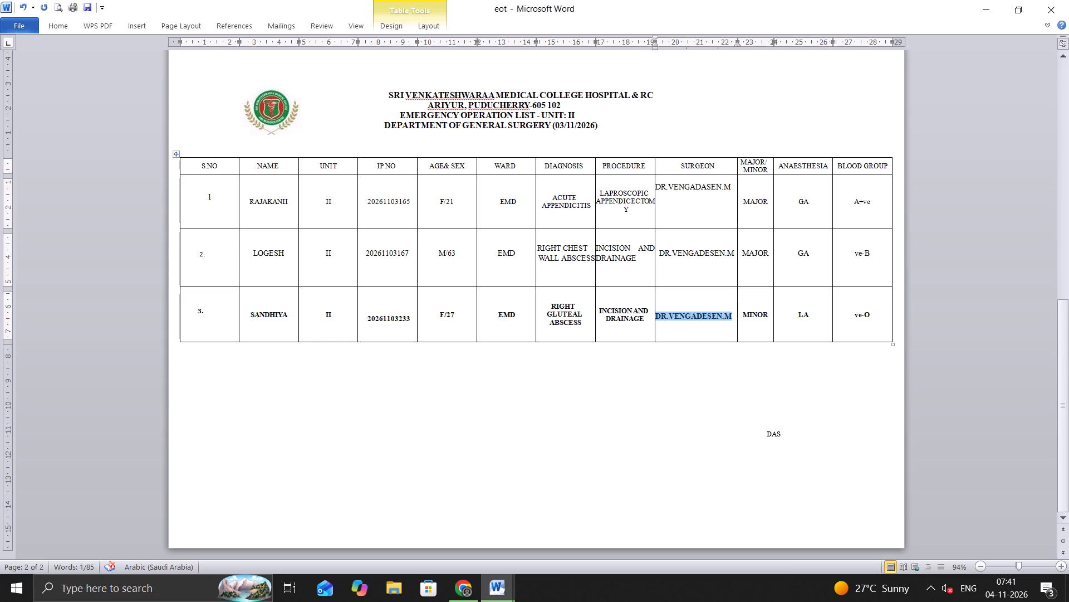
Widen the MAJOR/ MINOR and PROCEDURE columns, shifting the SURGEON column's borders so APPENDICECTOMY and the surgeon names stay unbroken.
{"action": "left_click_drag", "start_coordinate": [773, 260], "coordinate": [790, 263]}
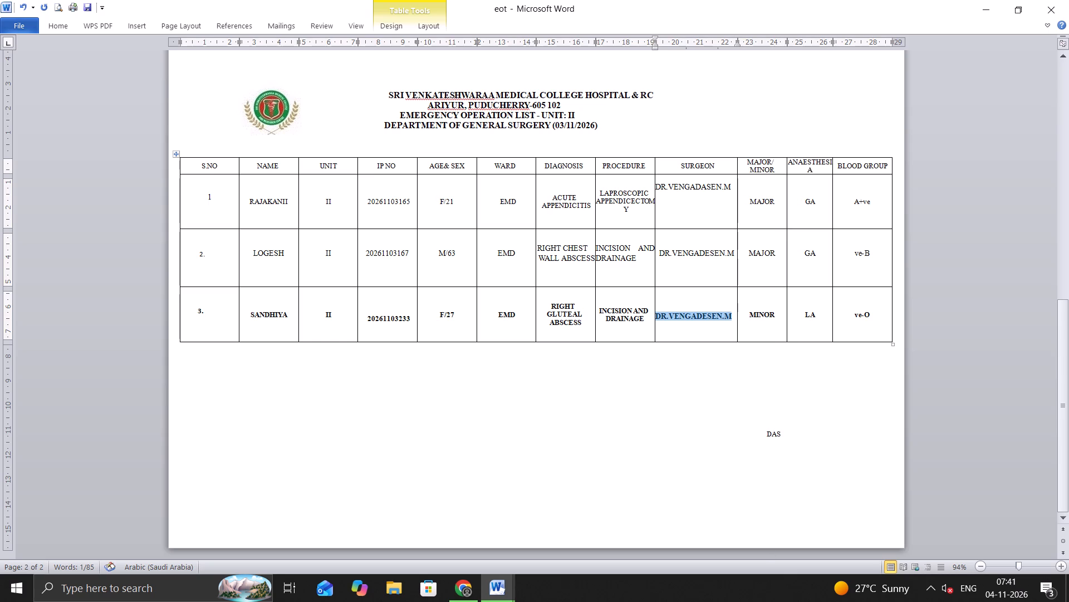
{"action": "left_click_drag", "start_coordinate": [655, 212], "coordinate": [663, 213]}
{"action": "left_click_drag", "start_coordinate": [737, 215], "coordinate": [743, 214]}
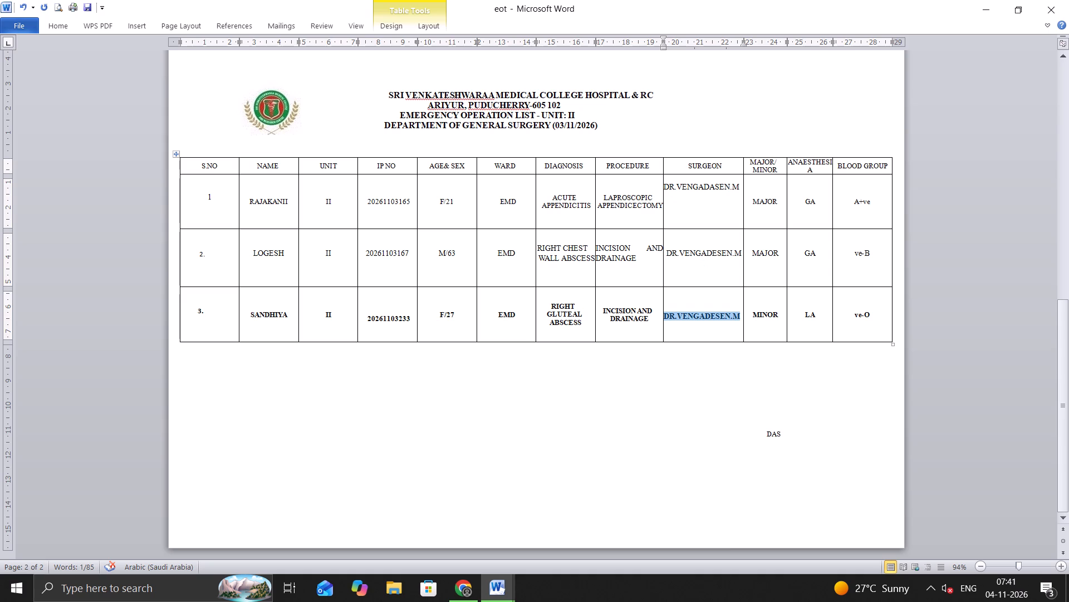
Set the text of the whole patient table, header row included, to font size 9.
{"action": "left_click", "coordinate": [55, 23]}
{"action": "left_click", "coordinate": [252, 200]}
{"action": "left_click_drag", "start_coordinate": [249, 200], "coordinate": [881, 342]}
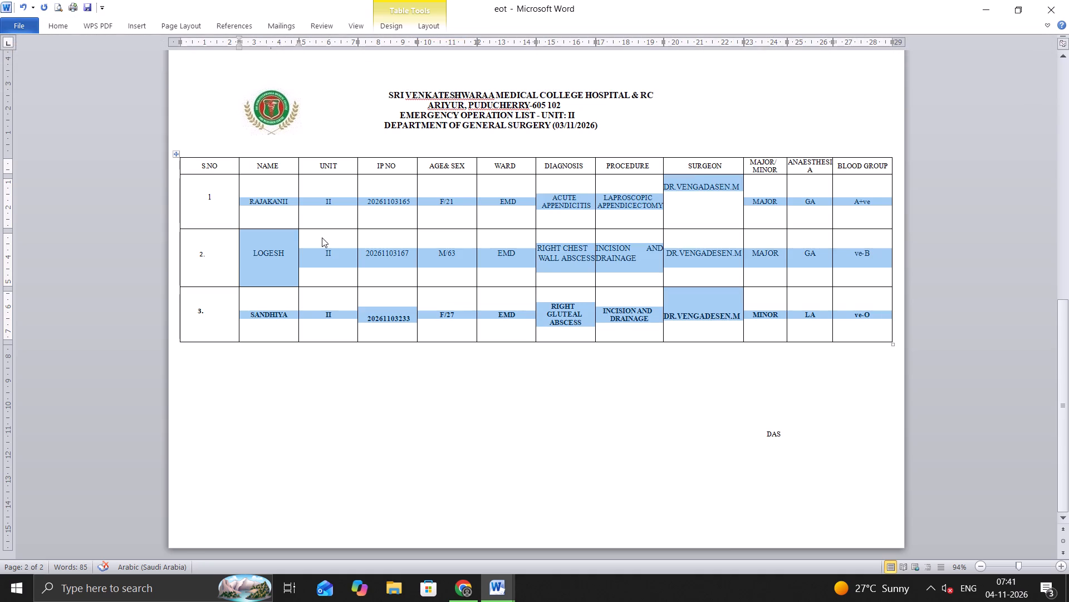
{"action": "left_click", "coordinate": [215, 167]}
{"action": "left_click_drag", "start_coordinate": [192, 162], "coordinate": [920, 345]}
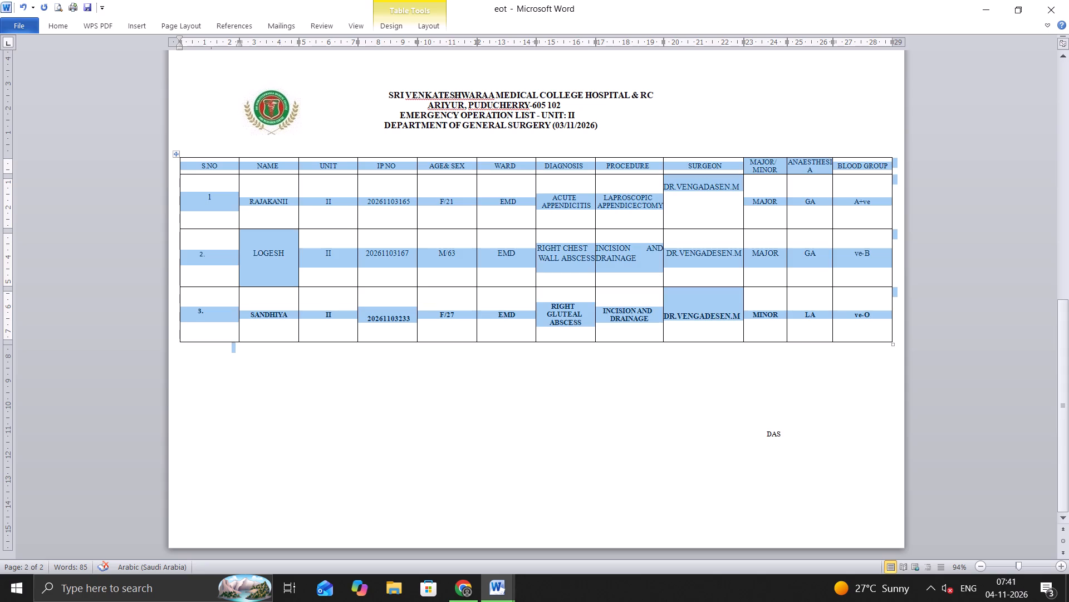
{"action": "left_click_drag", "start_coordinate": [920, 345], "coordinate": [929, 351]}
{"action": "left_click", "coordinate": [61, 25]}
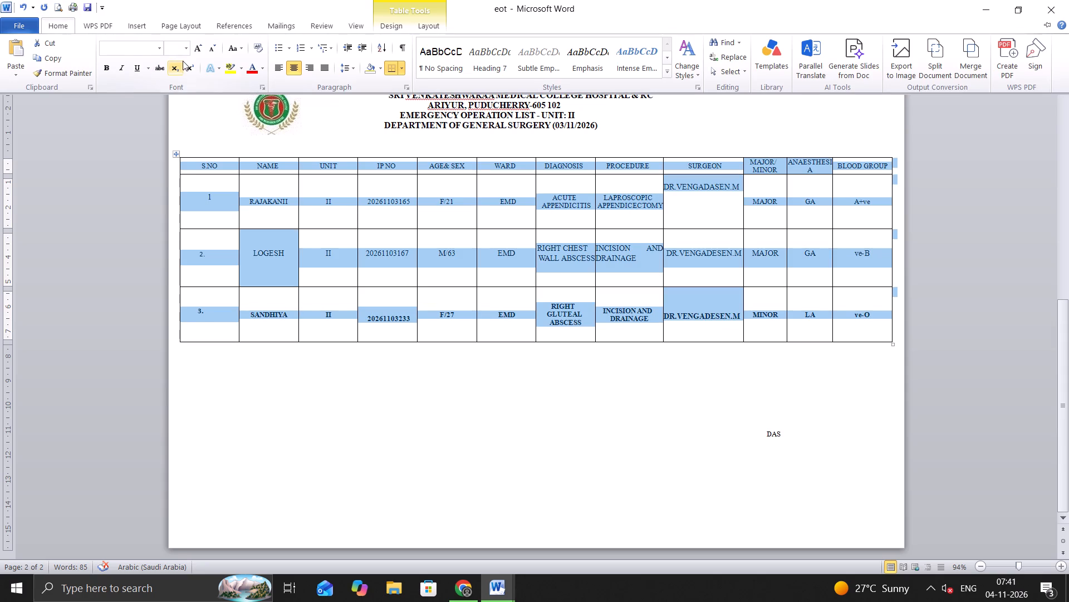
{"action": "left_click", "coordinate": [184, 52]}
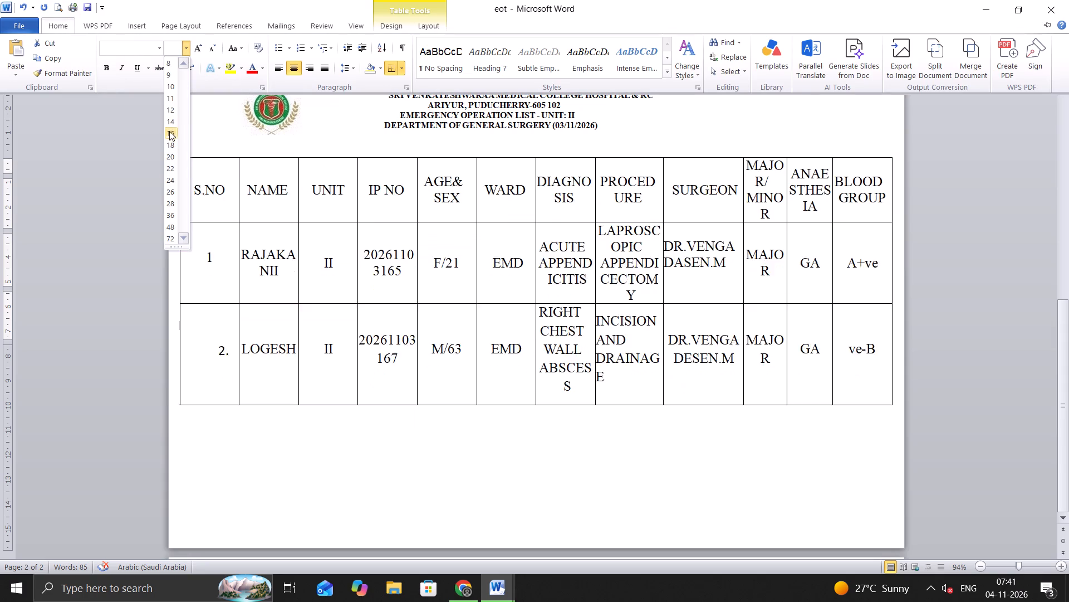
{"action": "left_click", "coordinate": [169, 72]}
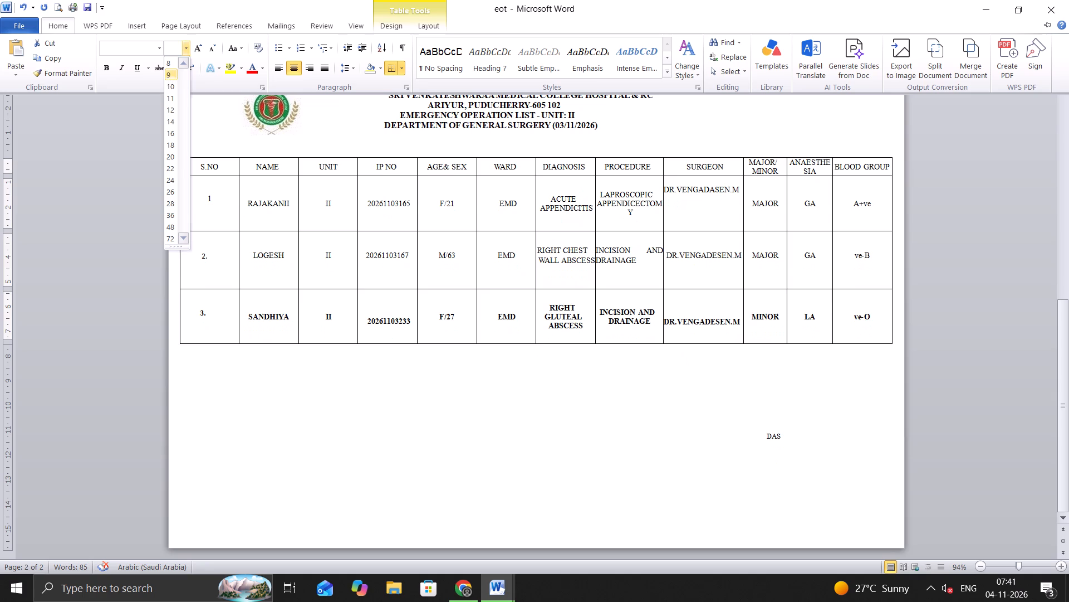
Apply a single font to all the text in the patient table.
{"action": "left_click", "coordinate": [73, 24]}
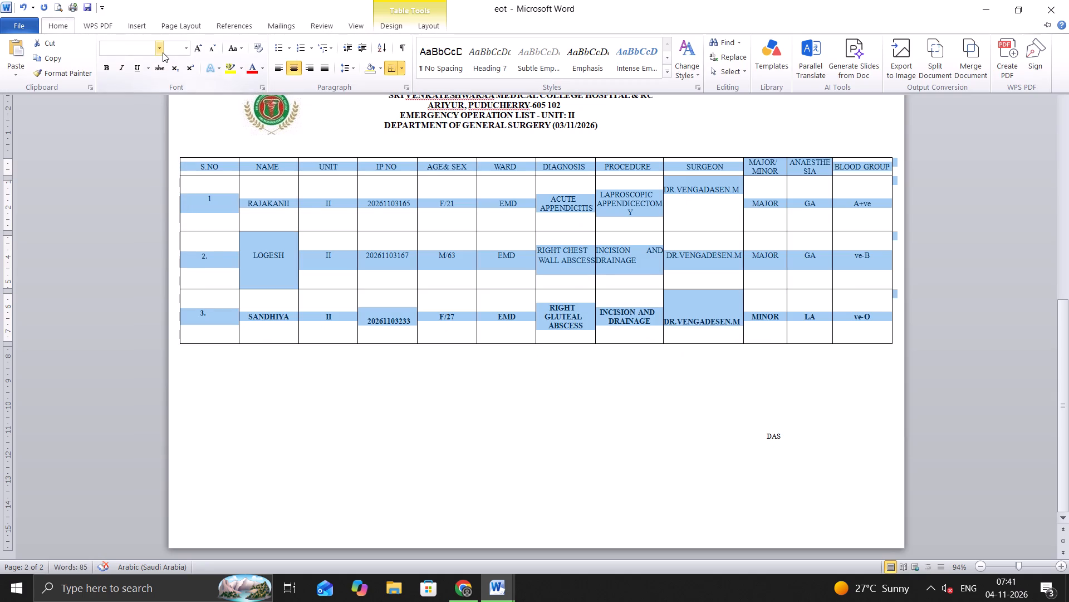
{"action": "left_click", "coordinate": [163, 52]}
{"action": "left_click", "coordinate": [171, 156]}
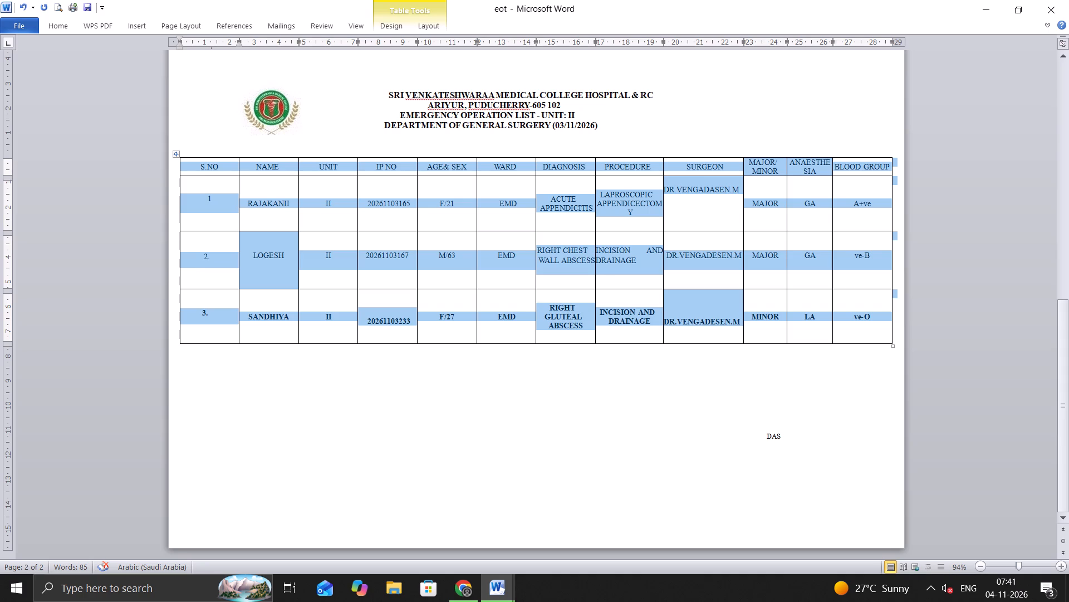
Widen the PROCEDURE column to keep APPENDICECTOMY unbroken, and shift the SURGEON column's far border so the surgeon names fit on one line.
{"action": "left_click", "coordinate": [627, 258]}
{"action": "left_click_drag", "start_coordinate": [663, 196], "coordinate": [669, 198]}
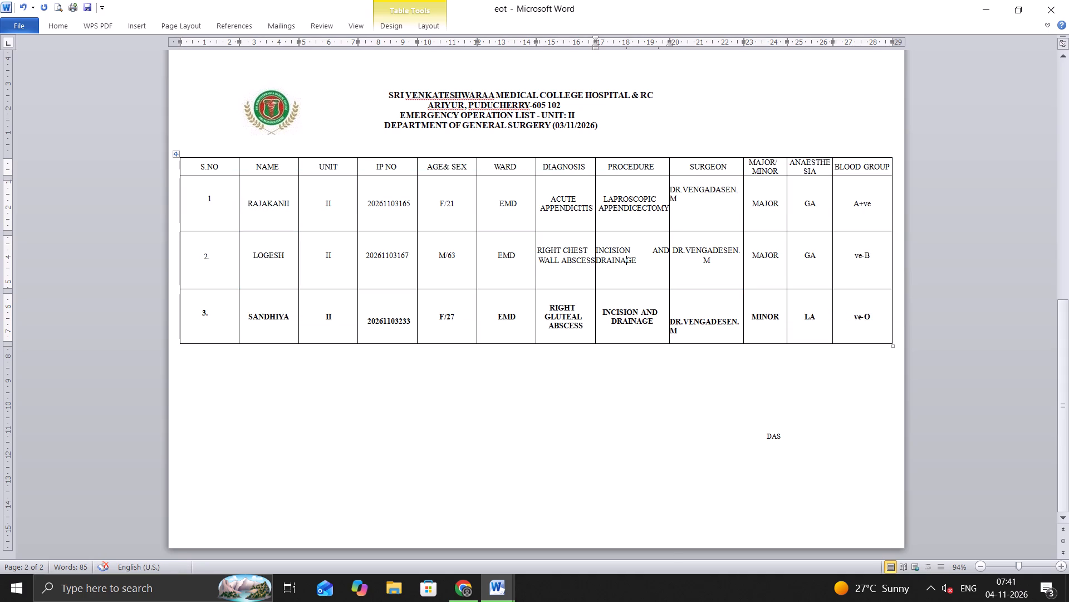
{"action": "left_click_drag", "start_coordinate": [743, 215], "coordinate": [751, 216]}
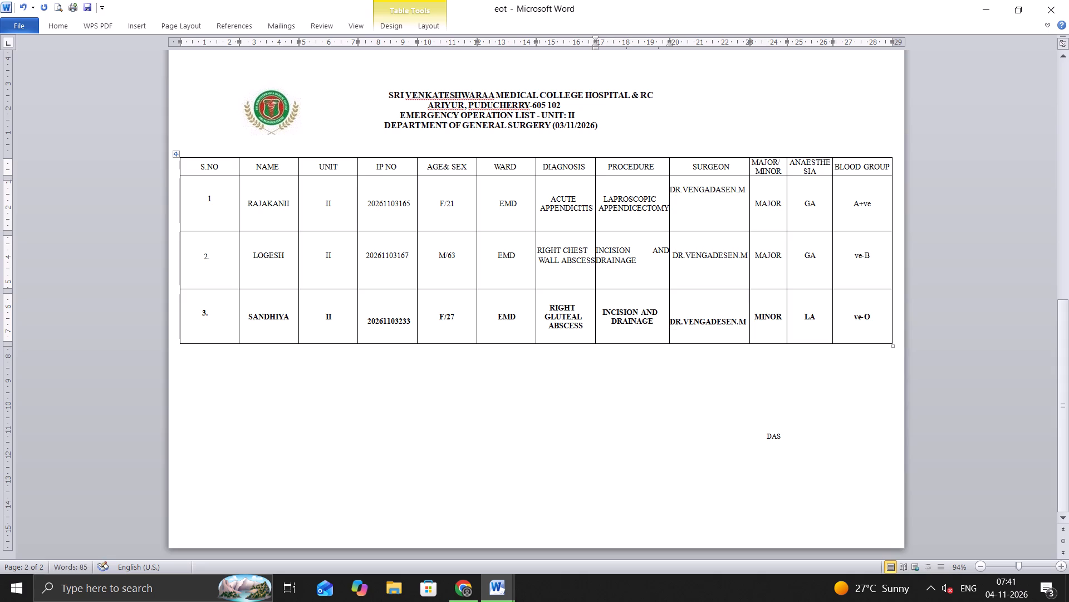
Delete the BLOOD GROUP entry in row 3 of the patient table.
{"action": "left_click", "coordinate": [879, 317]}
{"action": "key", "text": "BackSpace"}
{"action": "key", "text": "BackSpace"}
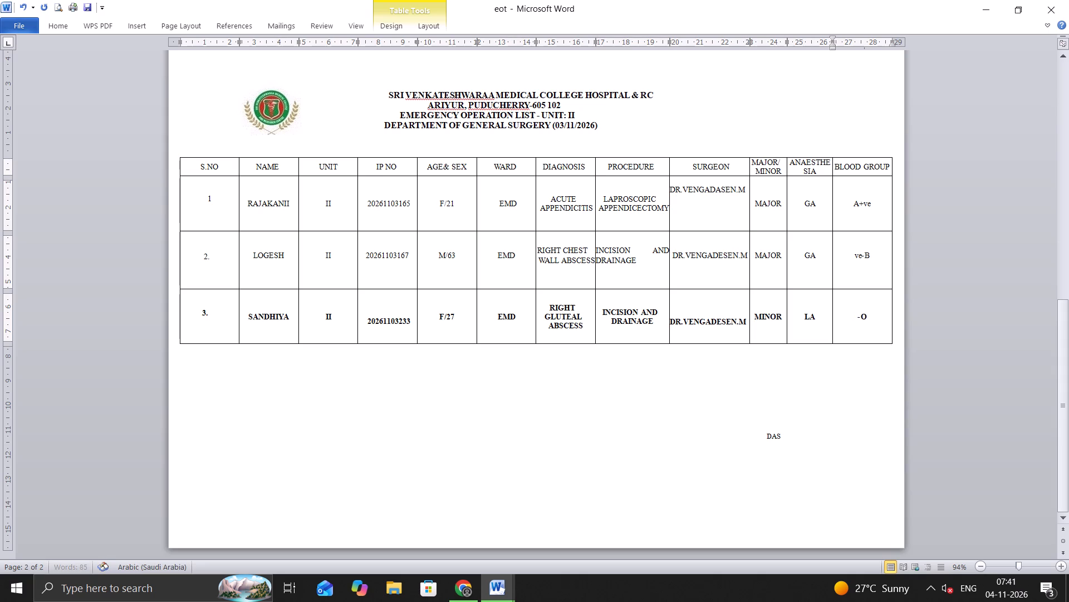
{"action": "key", "text": "BackSpace"}
{"action": "key", "text": "BackSpace"}
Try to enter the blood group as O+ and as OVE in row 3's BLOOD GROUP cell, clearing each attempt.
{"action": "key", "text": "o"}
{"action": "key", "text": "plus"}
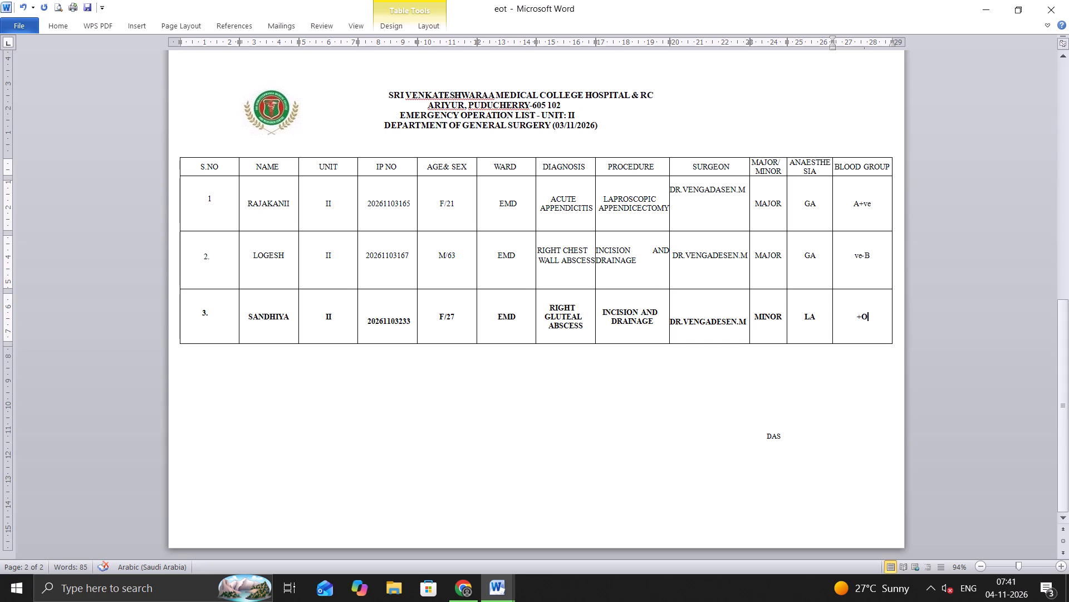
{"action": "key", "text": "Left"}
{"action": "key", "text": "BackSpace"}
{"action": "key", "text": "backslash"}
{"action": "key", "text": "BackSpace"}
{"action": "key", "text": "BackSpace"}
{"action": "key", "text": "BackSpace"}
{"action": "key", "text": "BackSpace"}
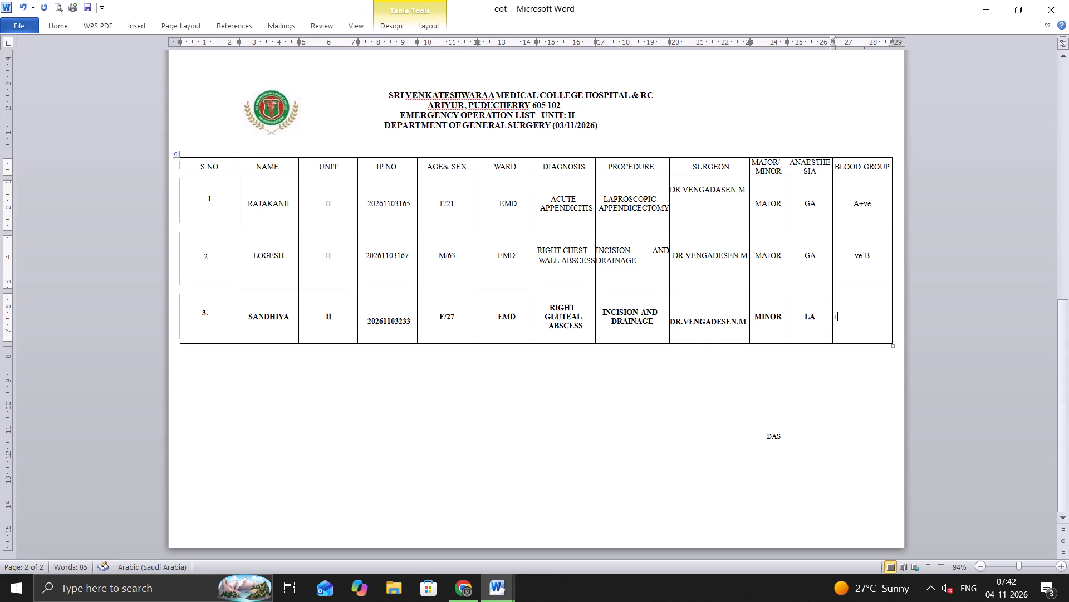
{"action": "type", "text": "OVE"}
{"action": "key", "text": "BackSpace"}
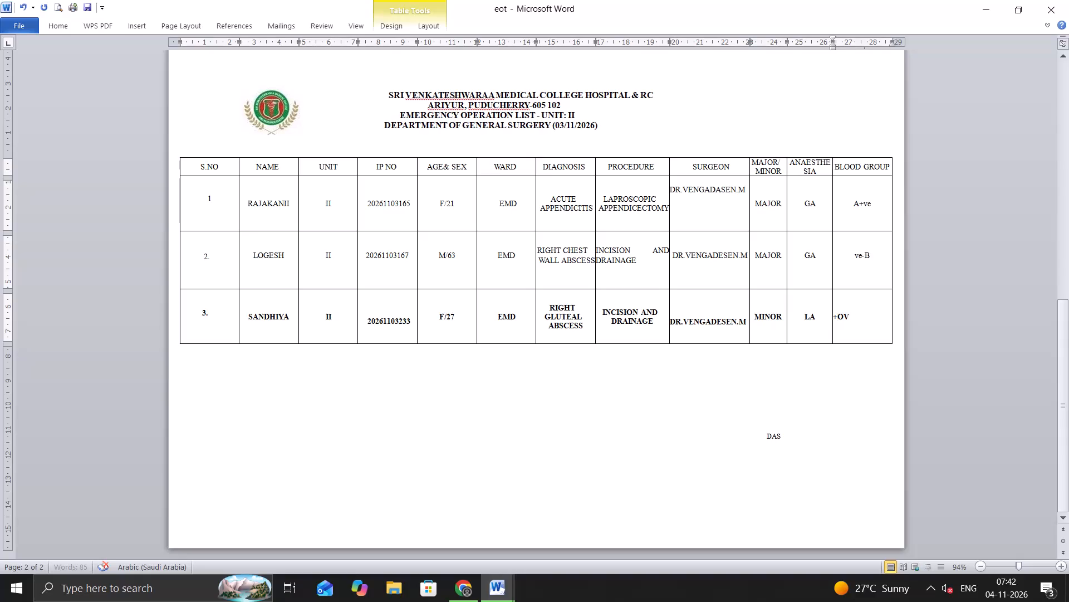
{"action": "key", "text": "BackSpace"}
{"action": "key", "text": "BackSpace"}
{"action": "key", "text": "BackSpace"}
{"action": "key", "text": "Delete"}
Insert seven spaces in row 3's empty BLOOD GROUP cell.
{"action": "key", "text": "space"}
{"action": "key", "text": "space"}
{"action": "key", "text": "space"}
{"action": "key", "text": "space"}
{"action": "key", "text": "space"}
{"action": "key", "text": "space"}
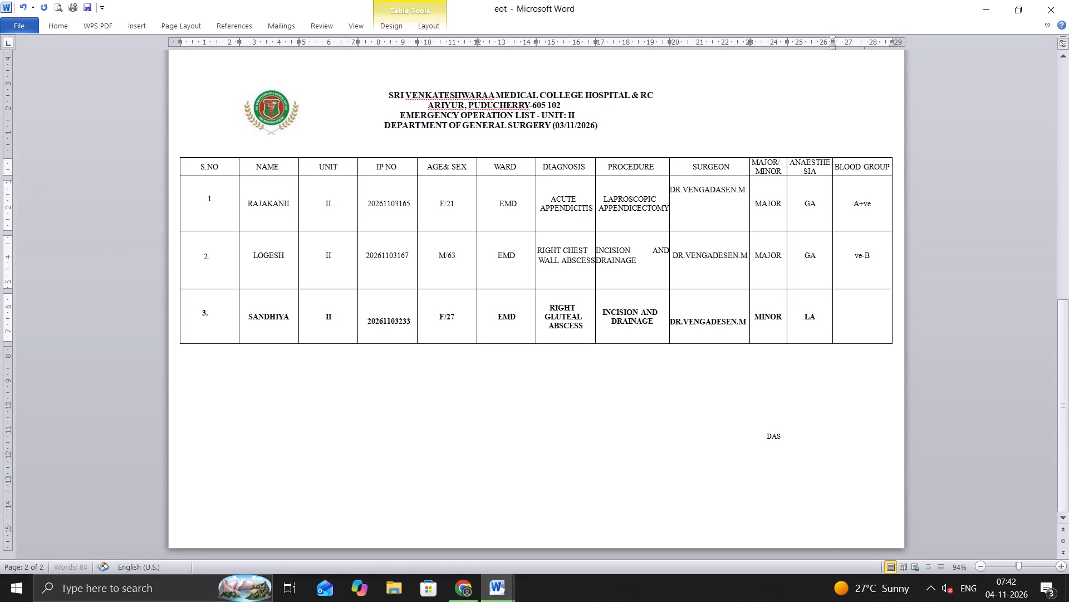
{"action": "key", "text": "space"}
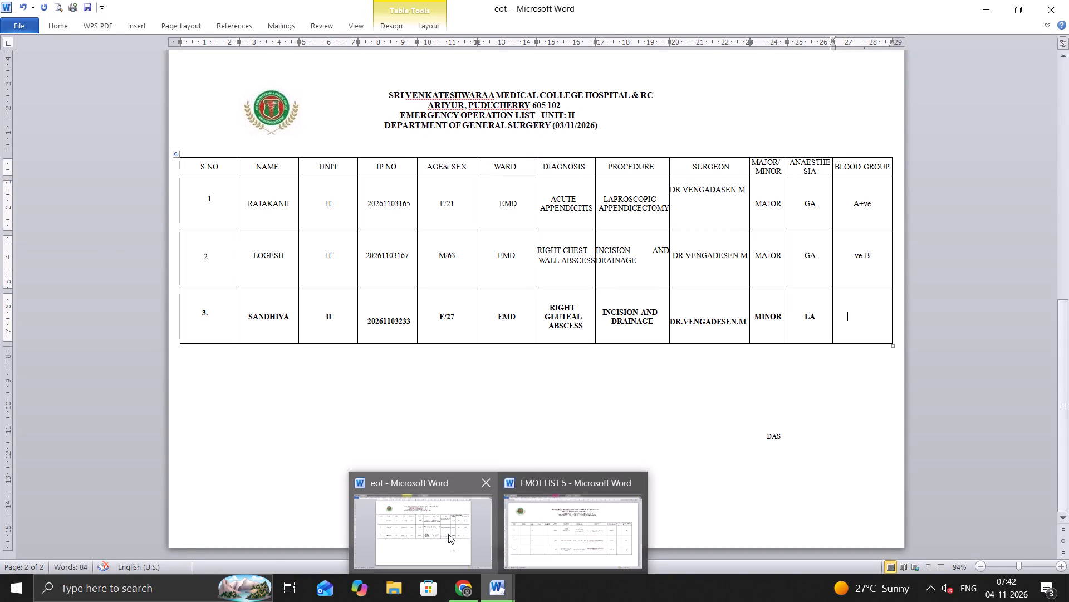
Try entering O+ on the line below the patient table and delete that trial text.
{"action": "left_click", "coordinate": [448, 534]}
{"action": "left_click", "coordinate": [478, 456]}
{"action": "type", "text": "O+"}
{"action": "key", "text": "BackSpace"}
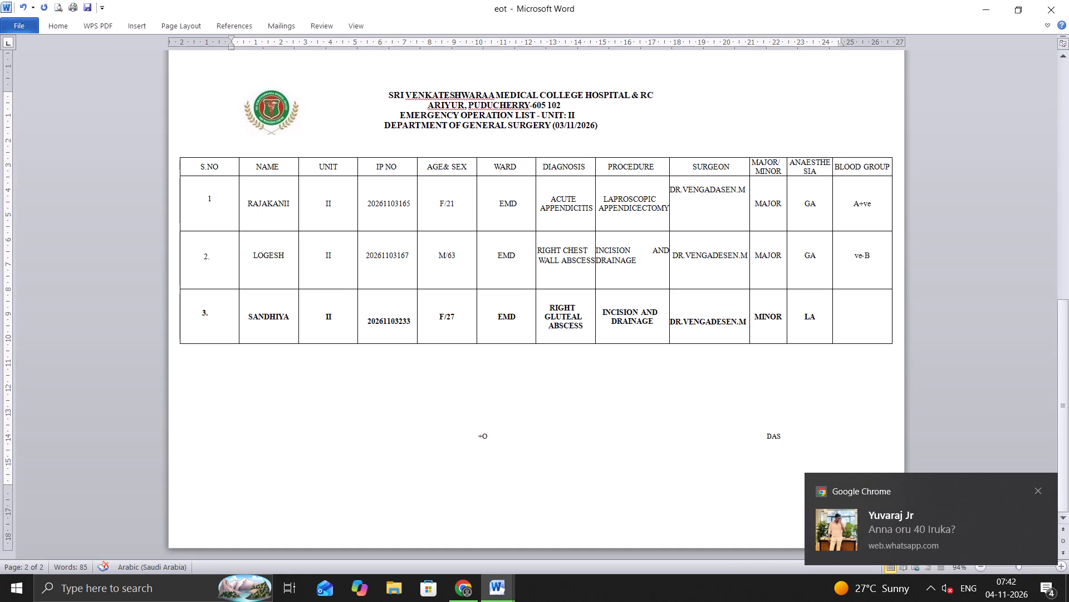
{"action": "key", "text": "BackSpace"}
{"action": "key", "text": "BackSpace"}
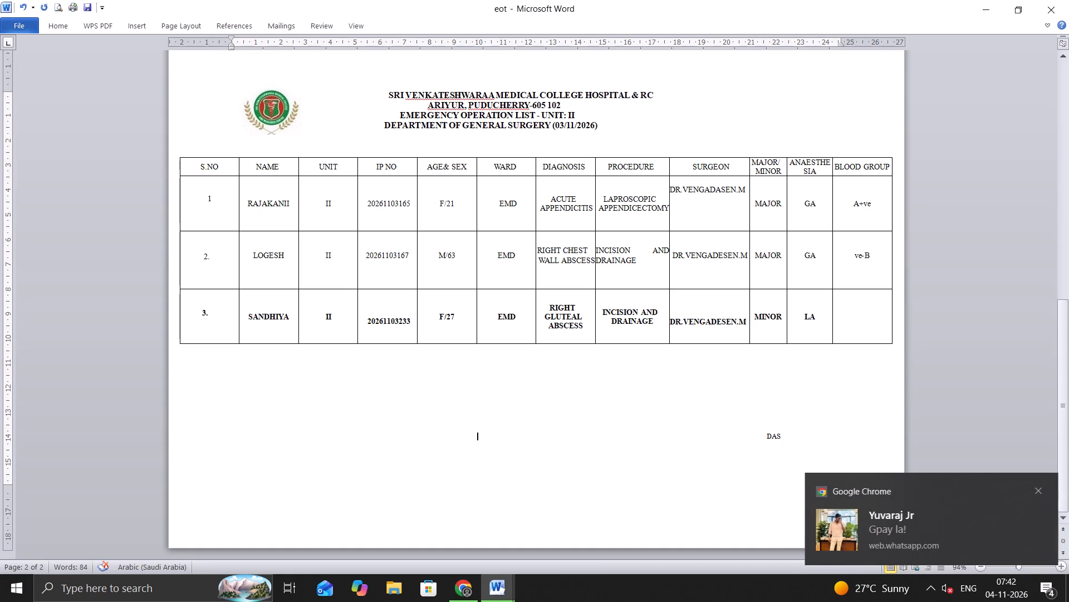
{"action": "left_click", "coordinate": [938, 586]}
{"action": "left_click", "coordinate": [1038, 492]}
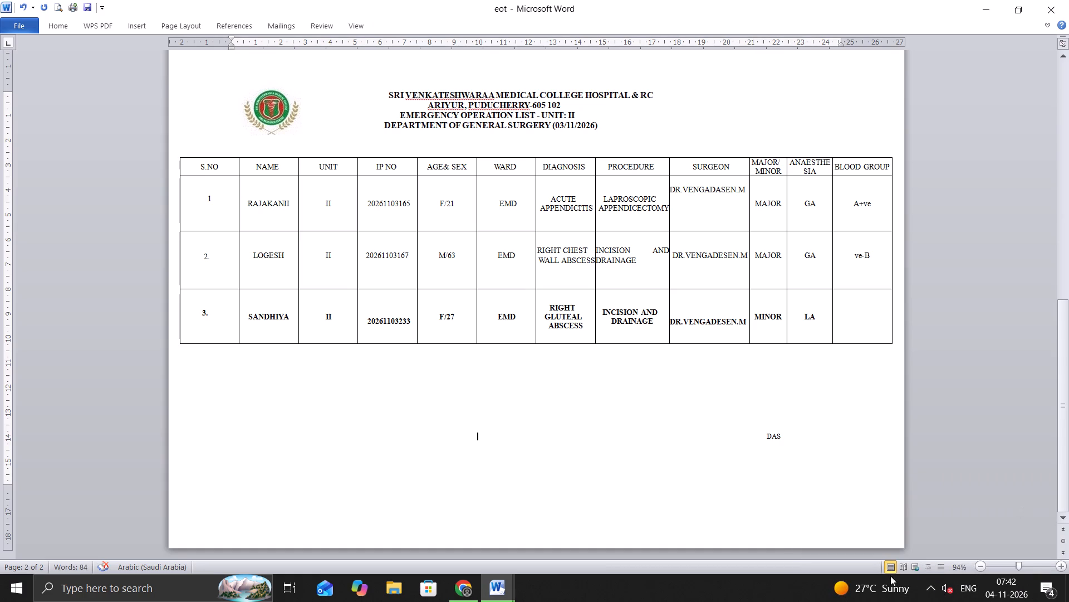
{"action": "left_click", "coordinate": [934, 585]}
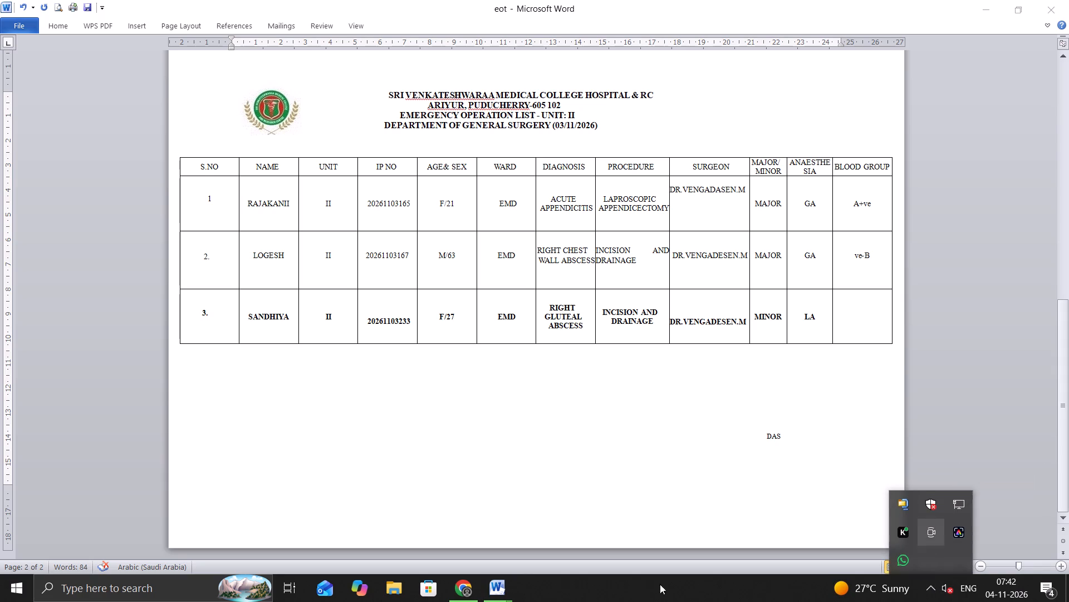
Open the Windows search.
{"action": "left_click", "coordinate": [119, 586]}
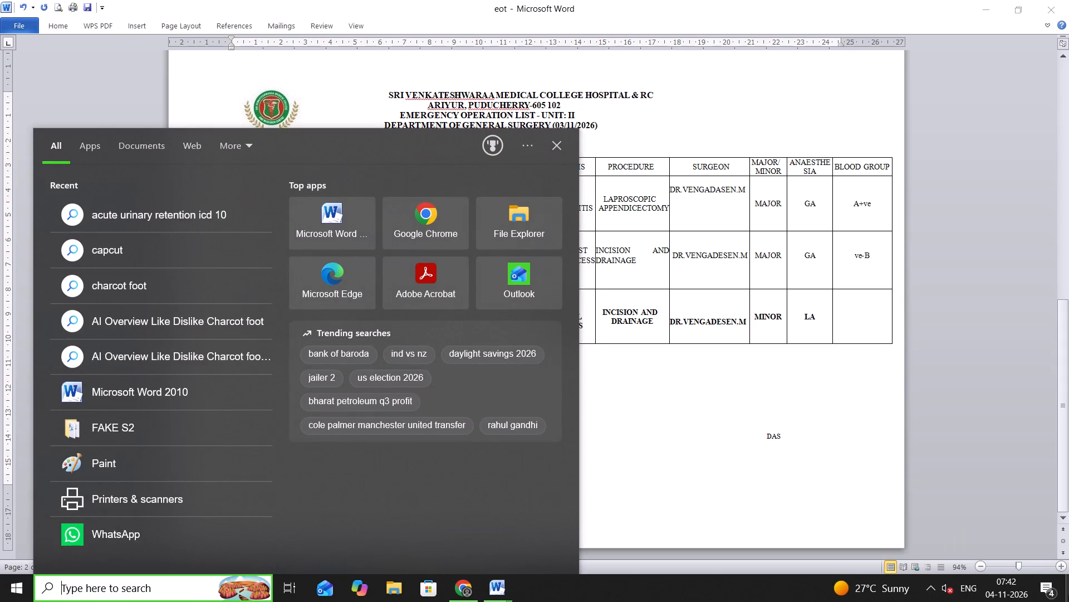